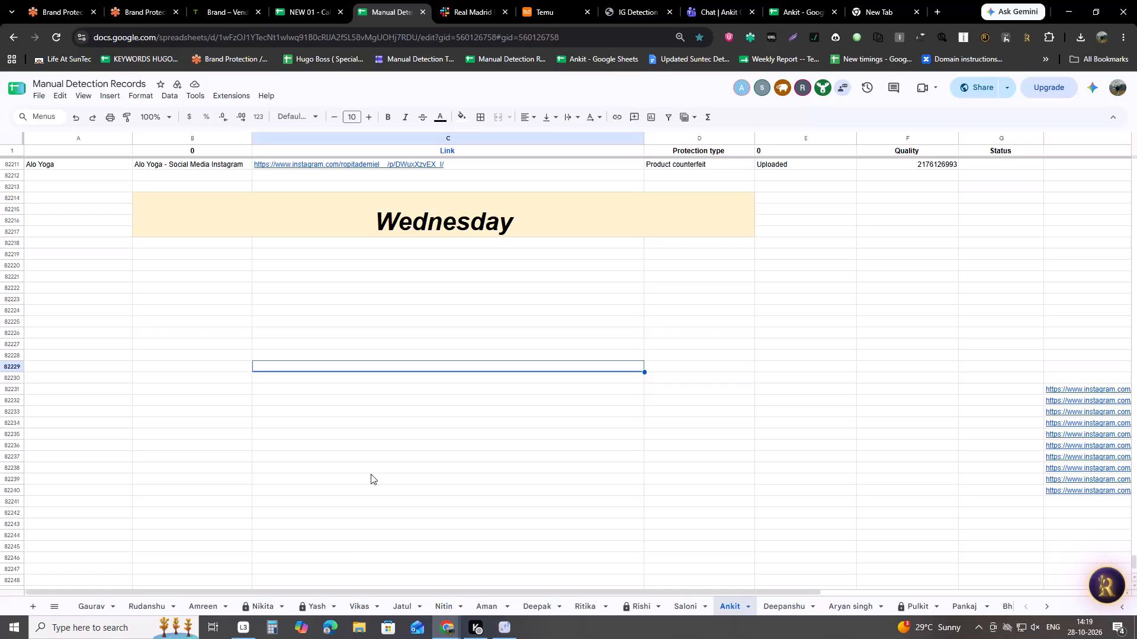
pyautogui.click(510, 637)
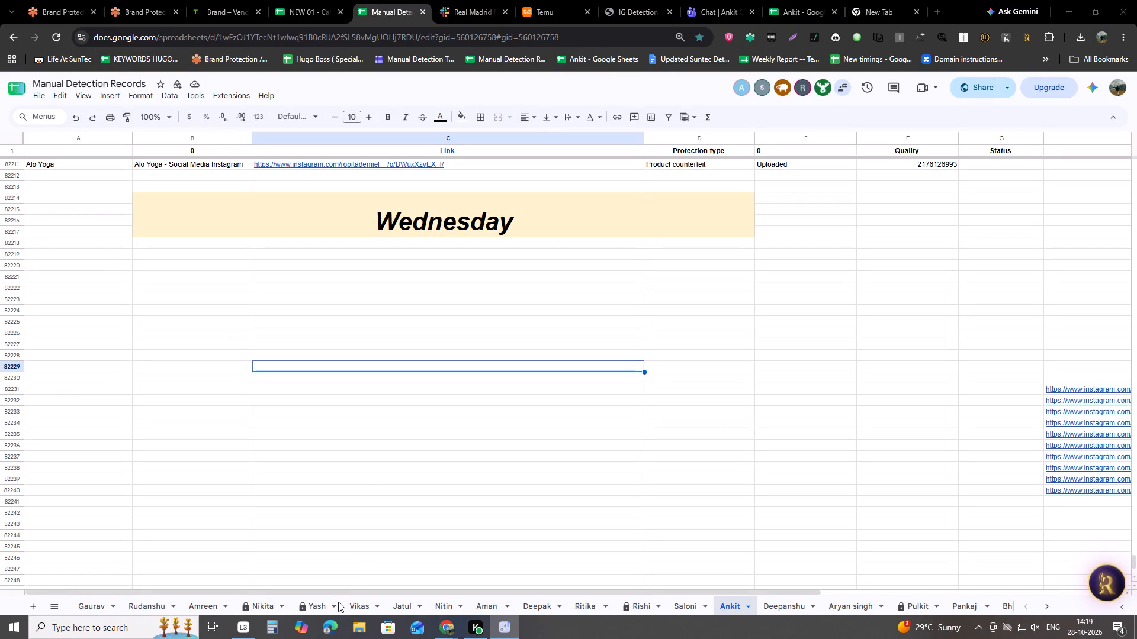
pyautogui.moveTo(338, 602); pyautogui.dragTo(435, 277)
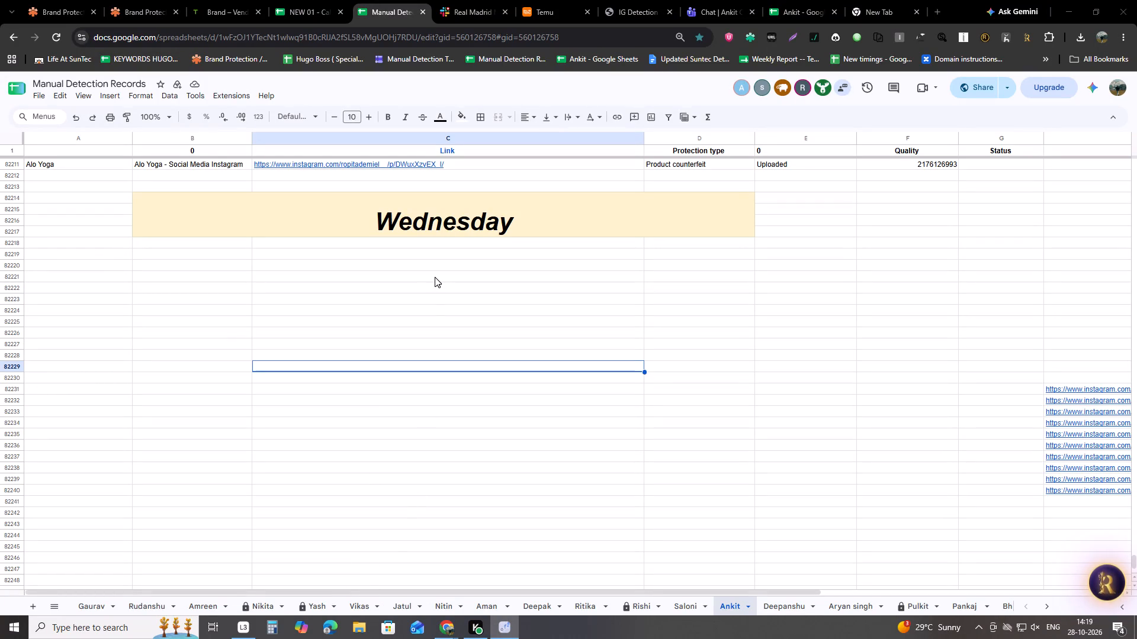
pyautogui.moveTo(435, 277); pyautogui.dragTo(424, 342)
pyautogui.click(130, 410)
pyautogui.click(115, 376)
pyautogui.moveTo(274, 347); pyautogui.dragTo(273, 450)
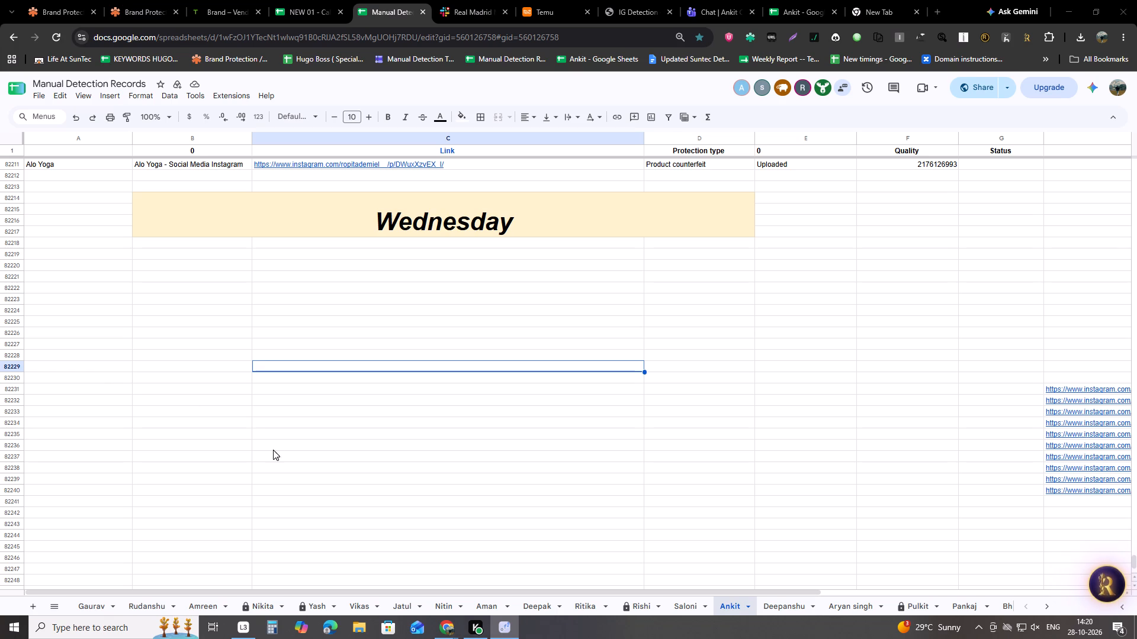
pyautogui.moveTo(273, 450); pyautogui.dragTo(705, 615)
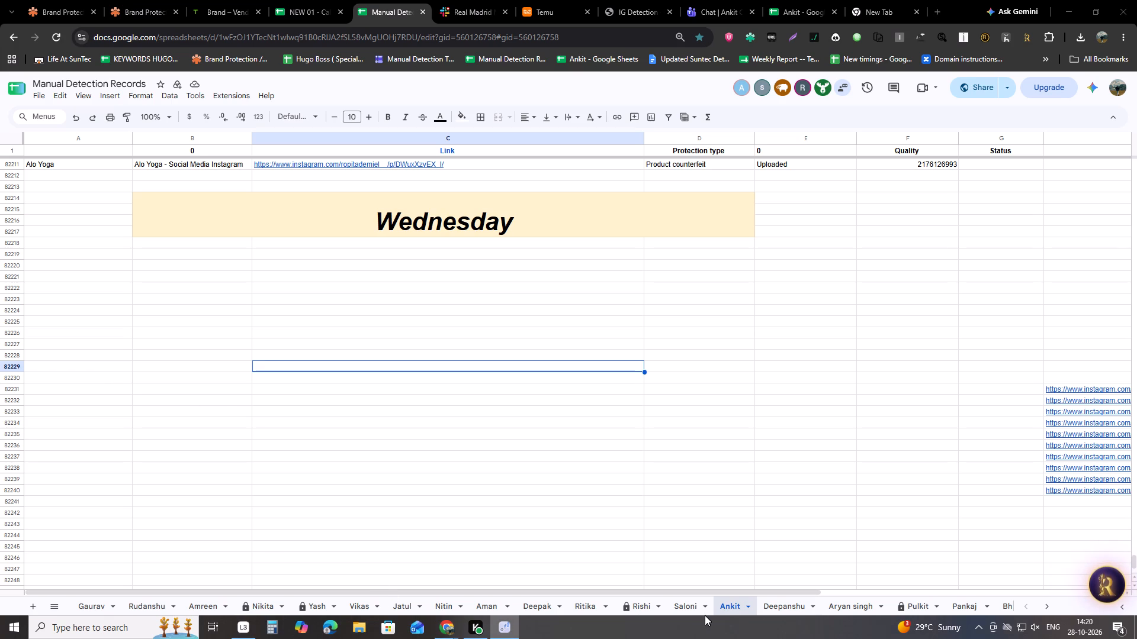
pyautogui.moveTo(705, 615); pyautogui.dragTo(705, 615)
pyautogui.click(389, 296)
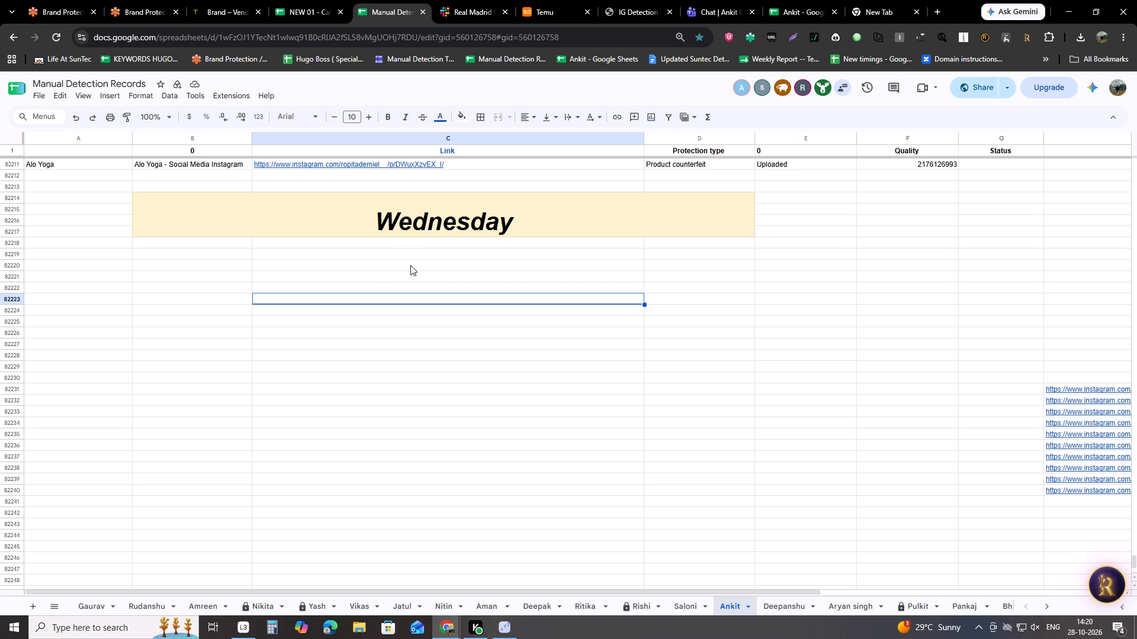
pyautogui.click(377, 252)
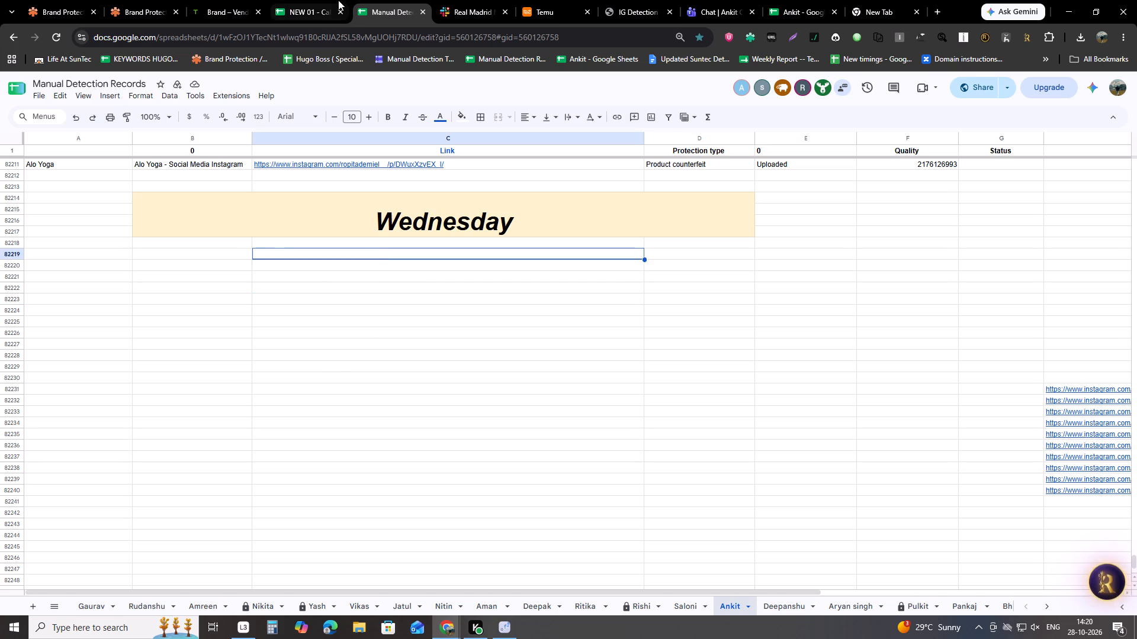
# Switch to the NEW 01 - Calendar - Suntec - Brand spreadsheet and expand the day columns of the week Oct 12 - Oct 17.
pyautogui.click(336, 0)
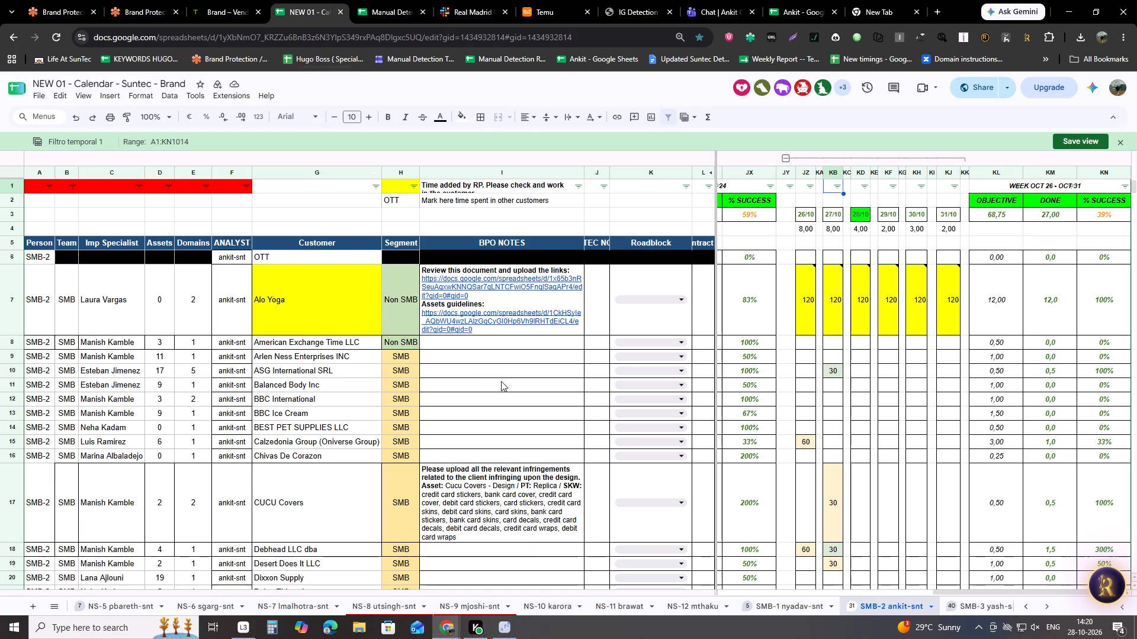
pyautogui.moveTo(1004, 592); pyautogui.dragTo(943, 582)
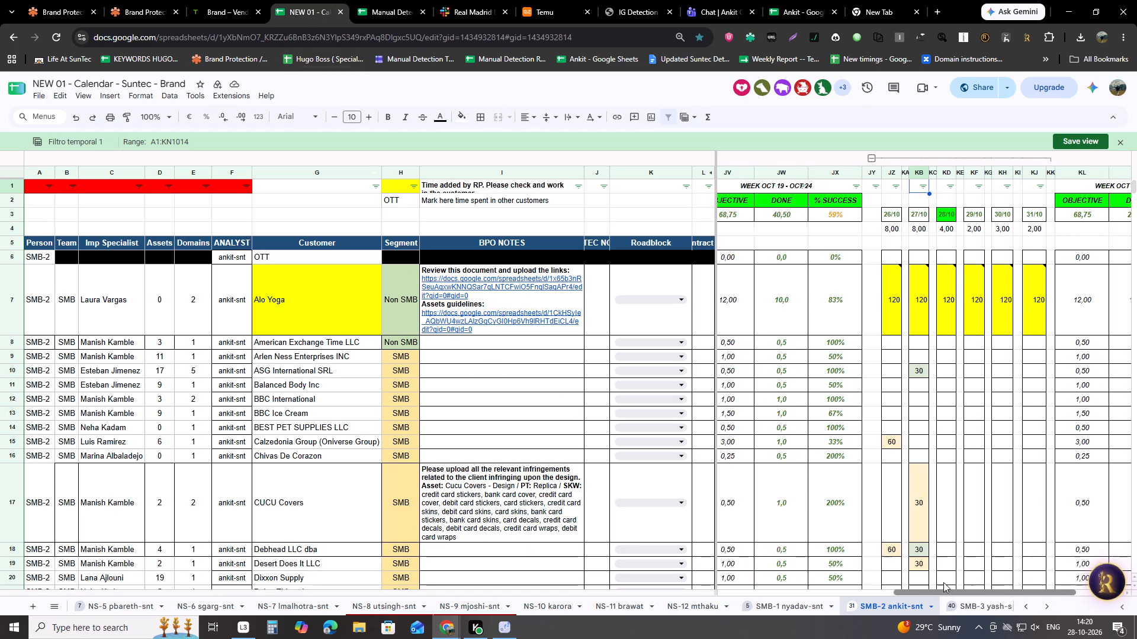
pyautogui.moveTo(943, 582); pyautogui.dragTo(785, 562)
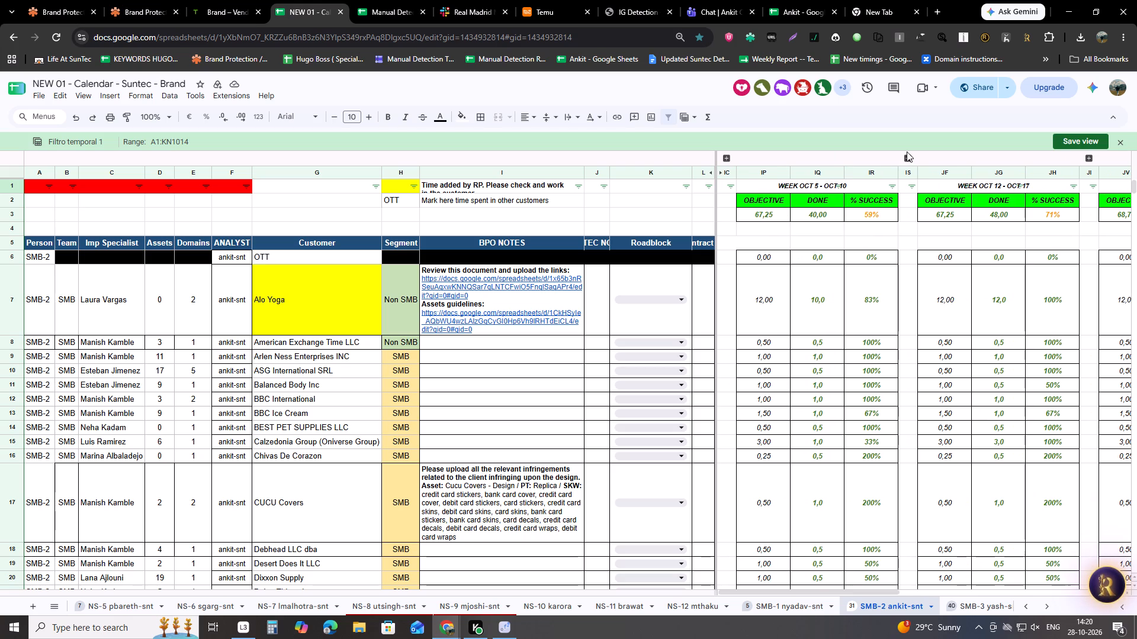
pyautogui.click(905, 158)
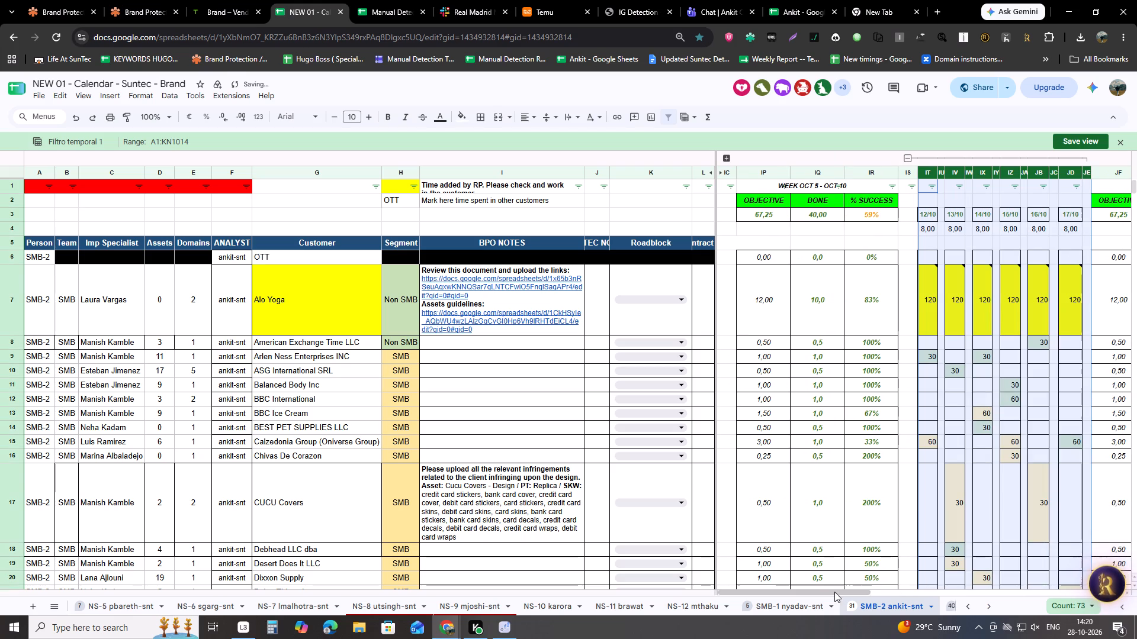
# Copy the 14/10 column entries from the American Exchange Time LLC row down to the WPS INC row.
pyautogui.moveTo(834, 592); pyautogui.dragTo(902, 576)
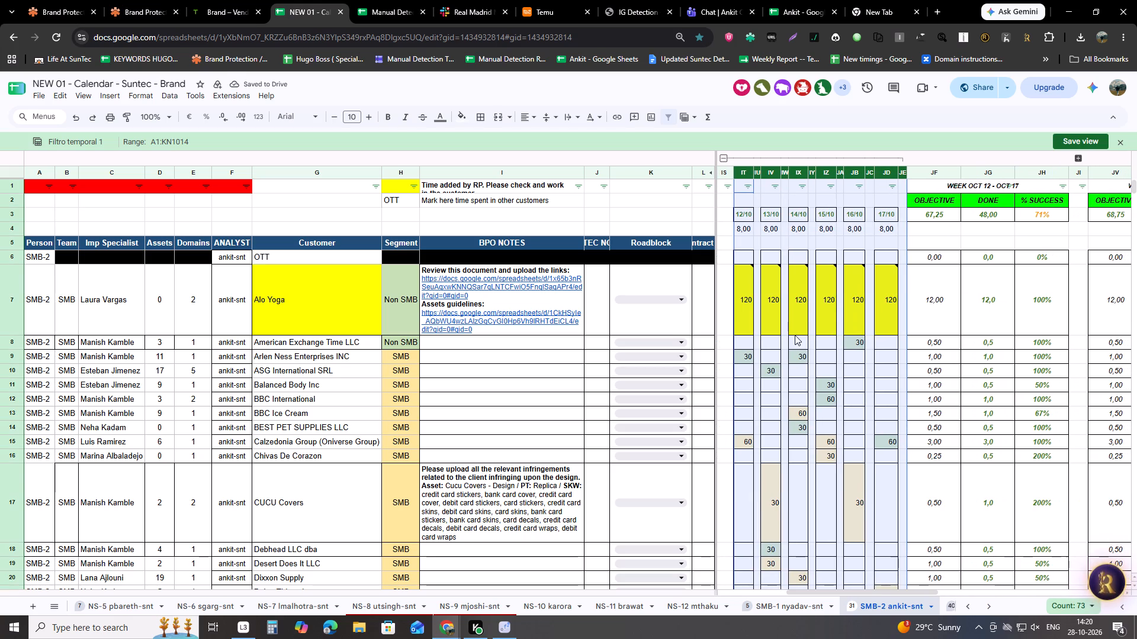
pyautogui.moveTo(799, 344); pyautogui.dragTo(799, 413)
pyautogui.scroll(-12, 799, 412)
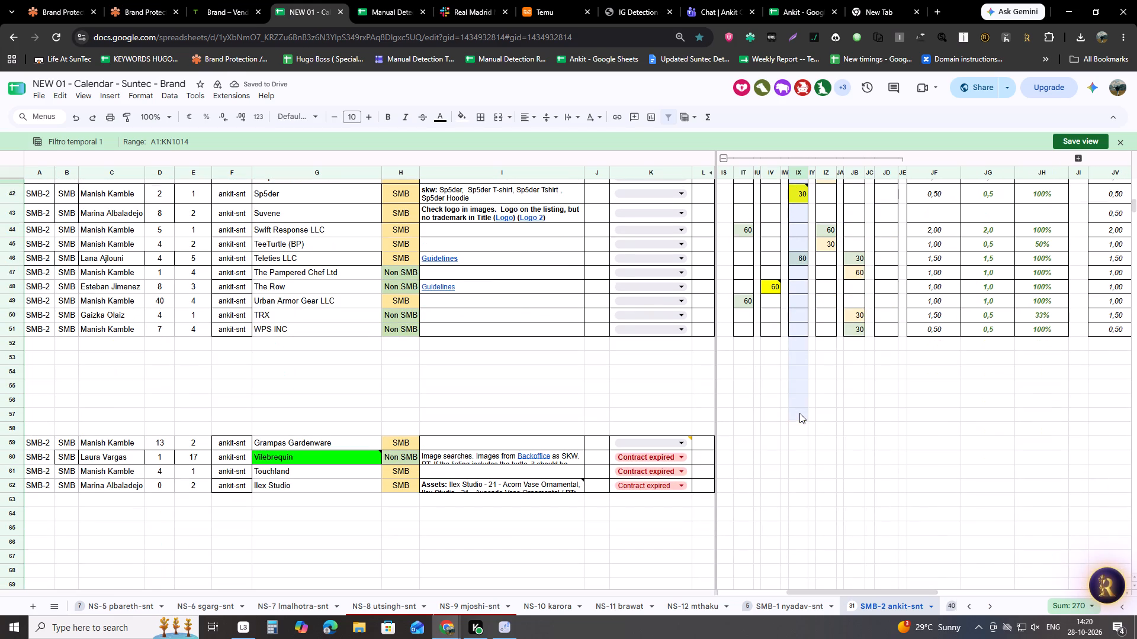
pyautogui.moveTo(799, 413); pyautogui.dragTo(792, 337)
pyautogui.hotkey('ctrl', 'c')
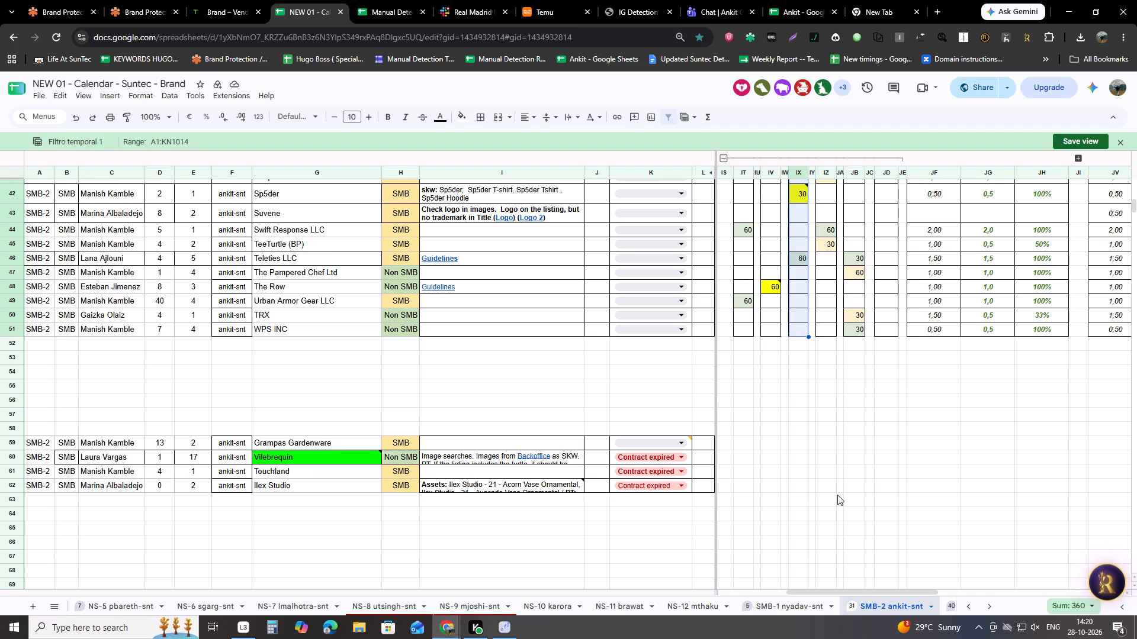
# Examine the 28/10 column's existing entries and the notes on the two Rolf C Hagen Inc cells.
pyautogui.moveTo(910, 592); pyautogui.dragTo(1068, 562)
pyautogui.scroll(7, 959, 465)
pyautogui.scroll(-1, 959, 465)
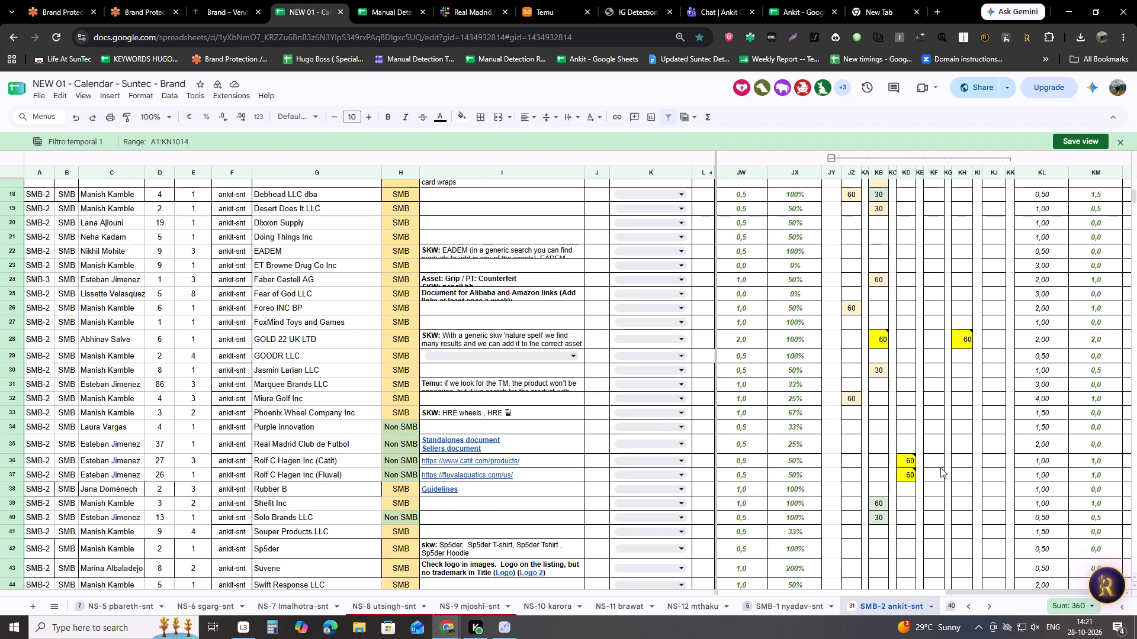
pyautogui.scroll(4, 916, 469)
pyautogui.scroll(-1, 916, 469)
pyautogui.scroll(2, 916, 469)
pyautogui.scroll(-4, 916, 469)
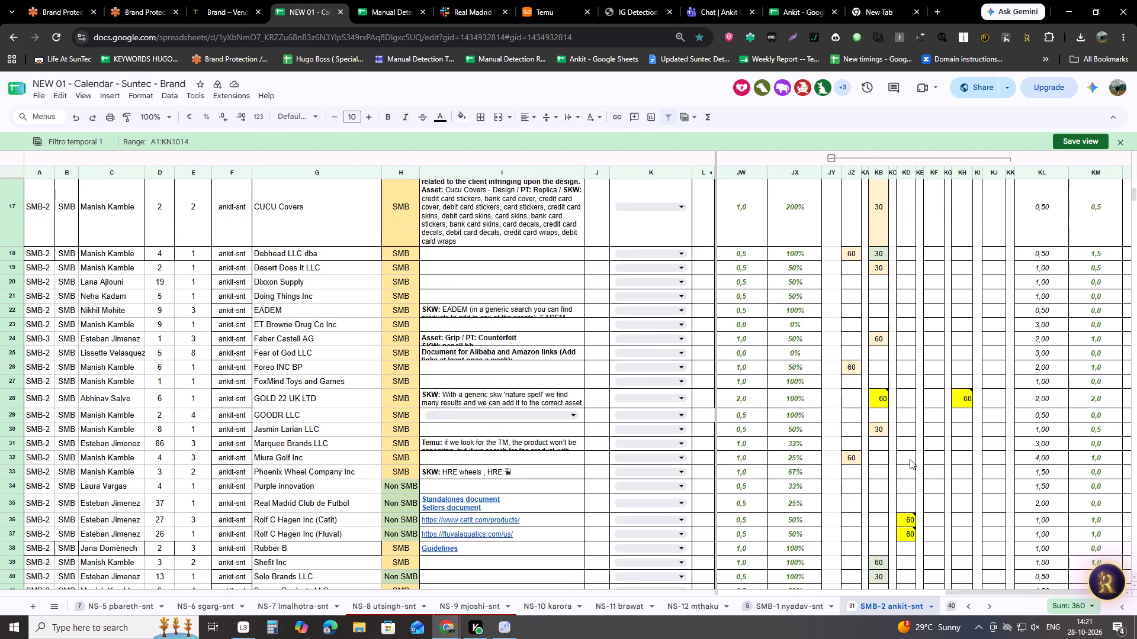
pyautogui.scroll(-1, 910, 459)
pyautogui.click(907, 461)
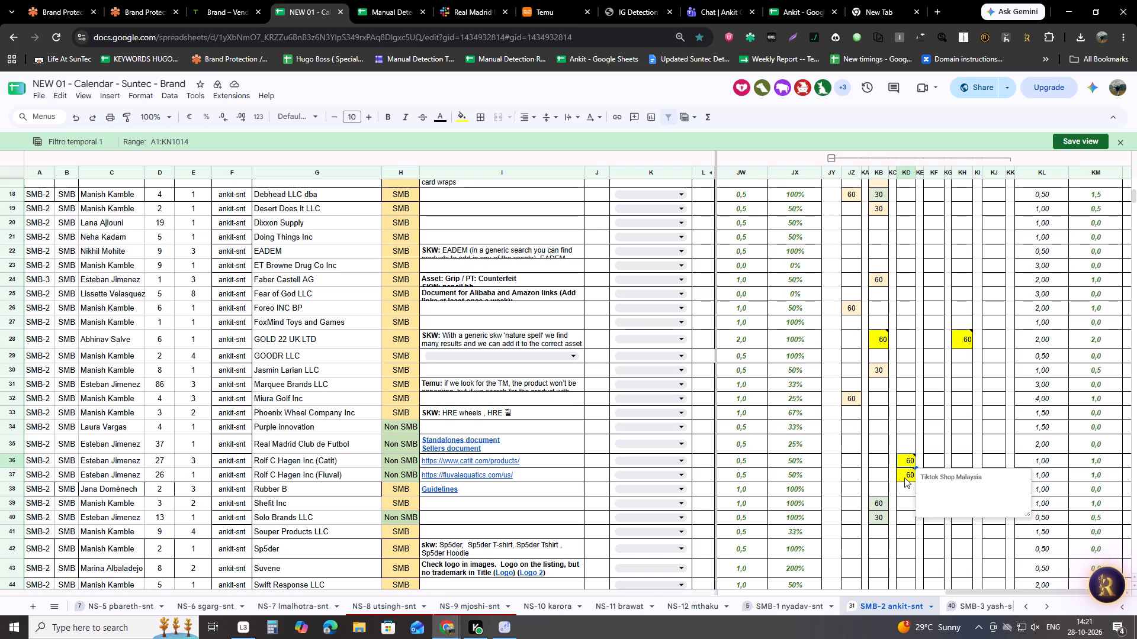
pyautogui.click(904, 477)
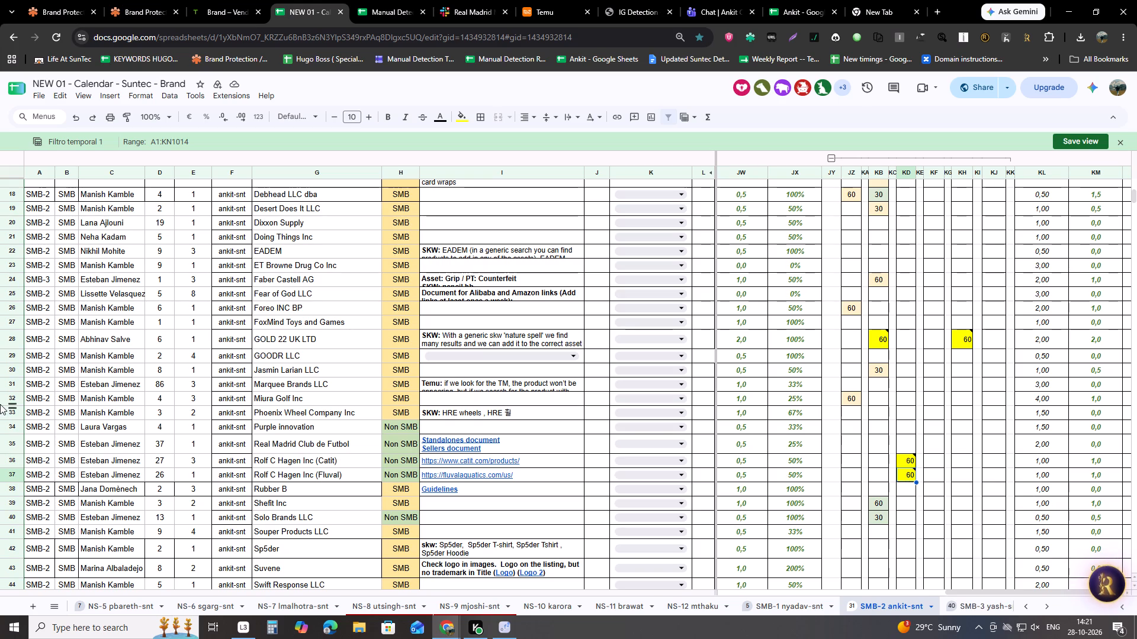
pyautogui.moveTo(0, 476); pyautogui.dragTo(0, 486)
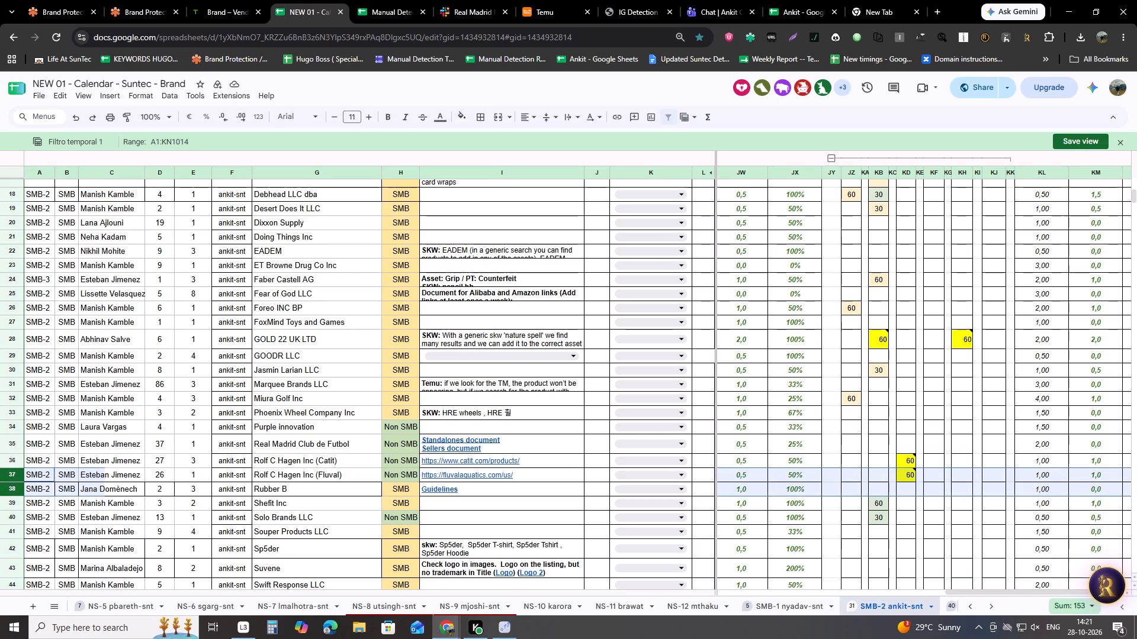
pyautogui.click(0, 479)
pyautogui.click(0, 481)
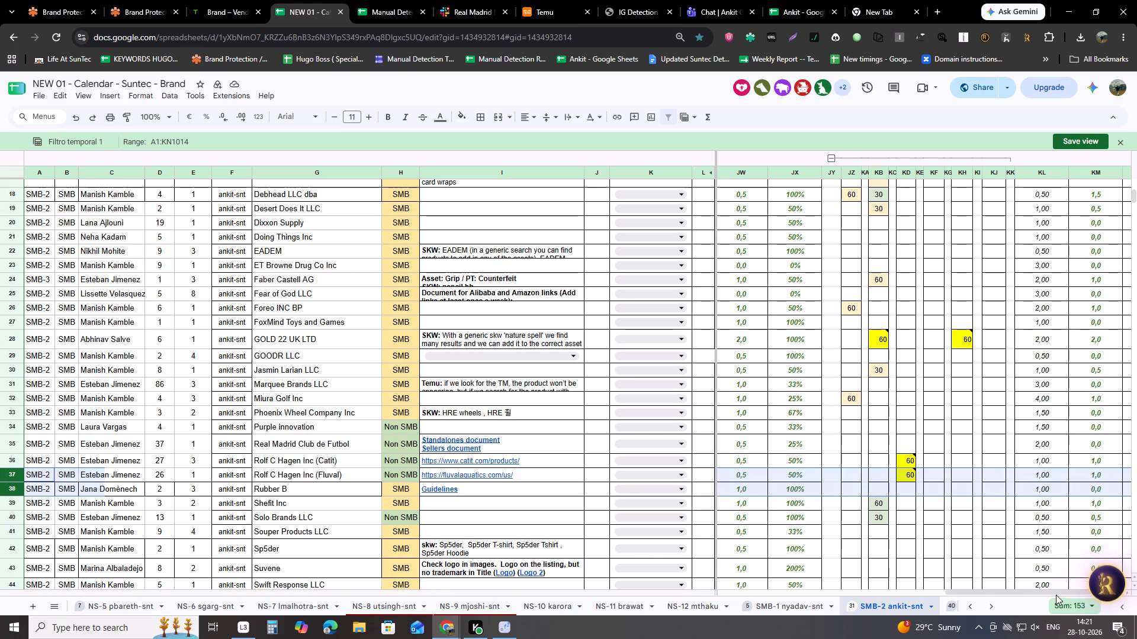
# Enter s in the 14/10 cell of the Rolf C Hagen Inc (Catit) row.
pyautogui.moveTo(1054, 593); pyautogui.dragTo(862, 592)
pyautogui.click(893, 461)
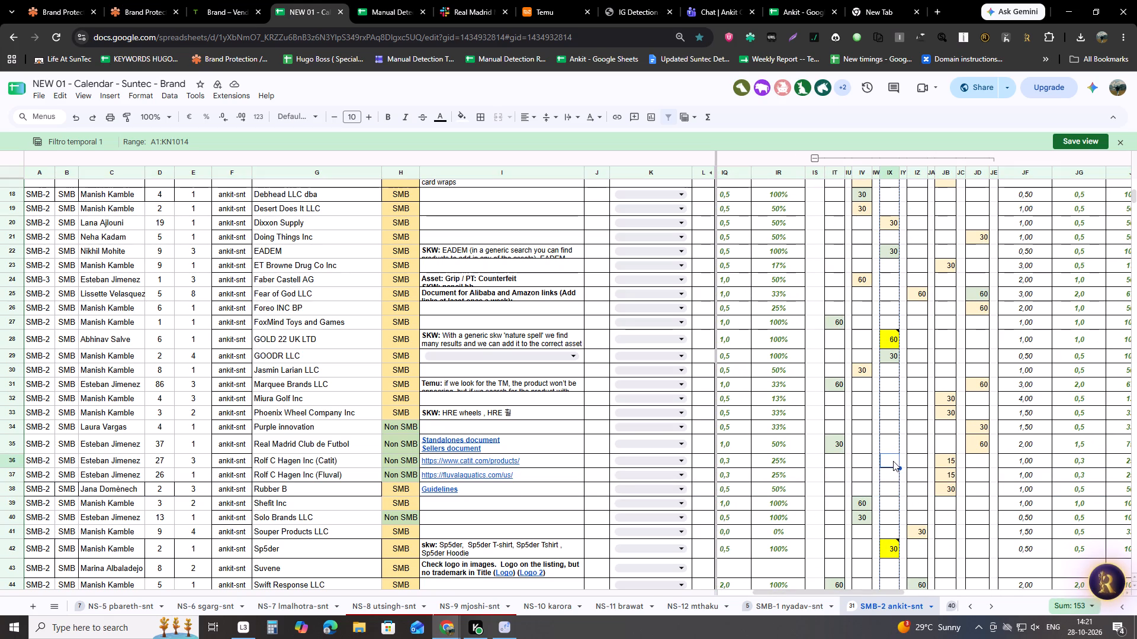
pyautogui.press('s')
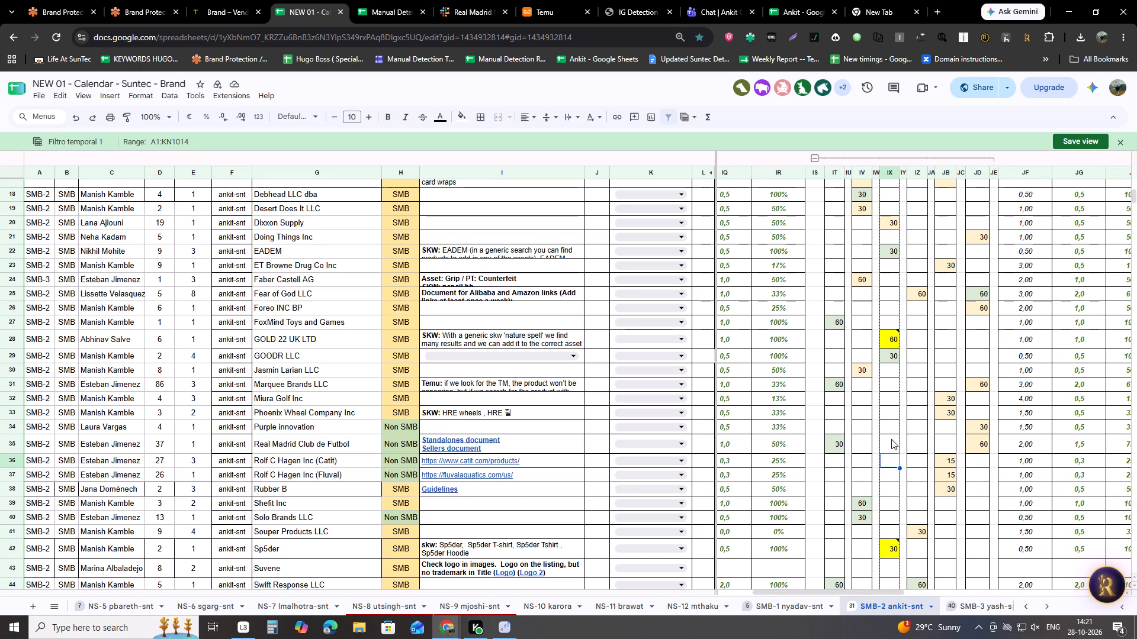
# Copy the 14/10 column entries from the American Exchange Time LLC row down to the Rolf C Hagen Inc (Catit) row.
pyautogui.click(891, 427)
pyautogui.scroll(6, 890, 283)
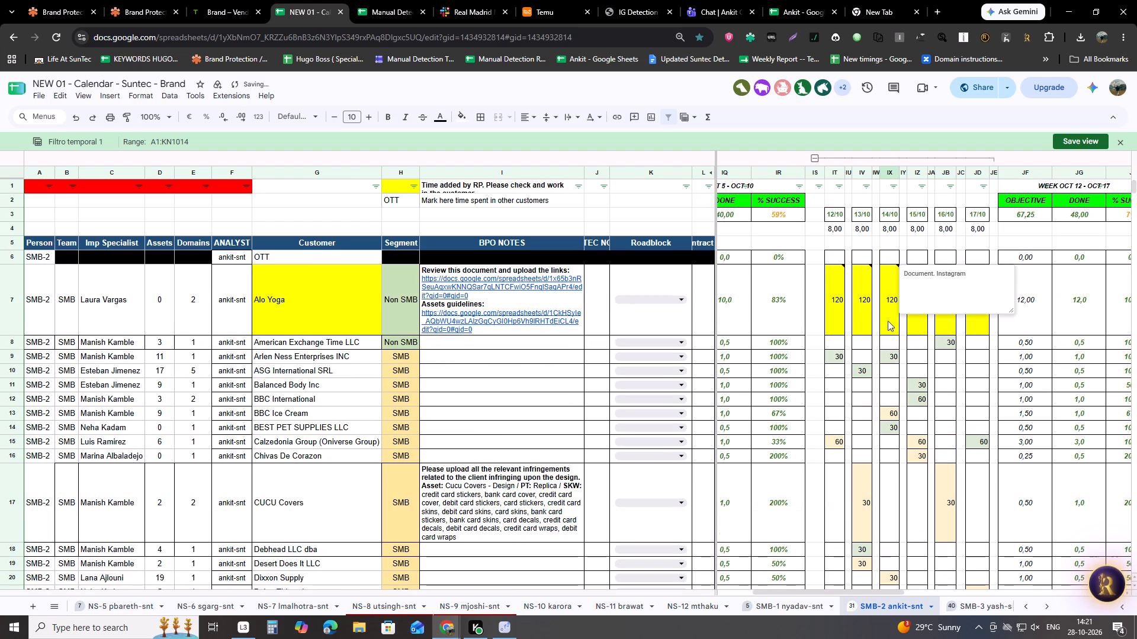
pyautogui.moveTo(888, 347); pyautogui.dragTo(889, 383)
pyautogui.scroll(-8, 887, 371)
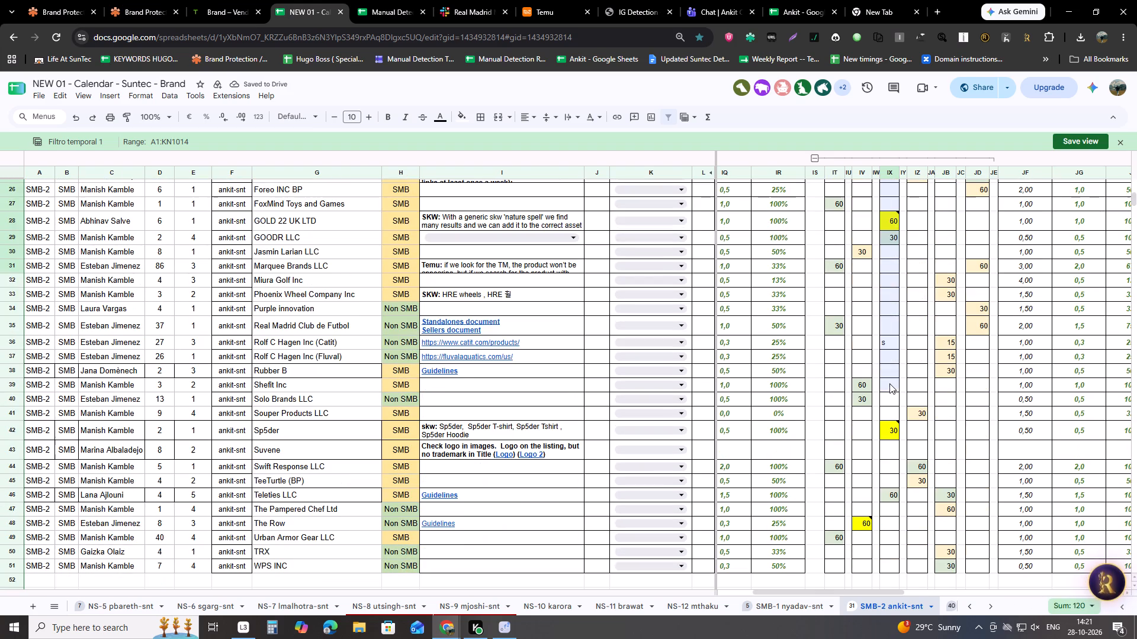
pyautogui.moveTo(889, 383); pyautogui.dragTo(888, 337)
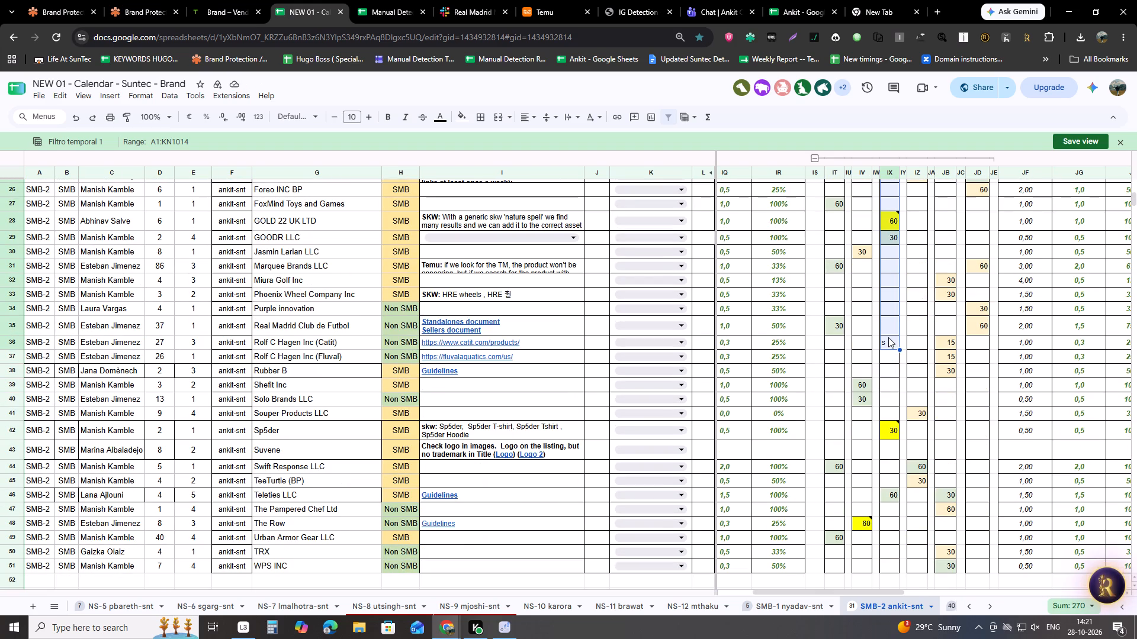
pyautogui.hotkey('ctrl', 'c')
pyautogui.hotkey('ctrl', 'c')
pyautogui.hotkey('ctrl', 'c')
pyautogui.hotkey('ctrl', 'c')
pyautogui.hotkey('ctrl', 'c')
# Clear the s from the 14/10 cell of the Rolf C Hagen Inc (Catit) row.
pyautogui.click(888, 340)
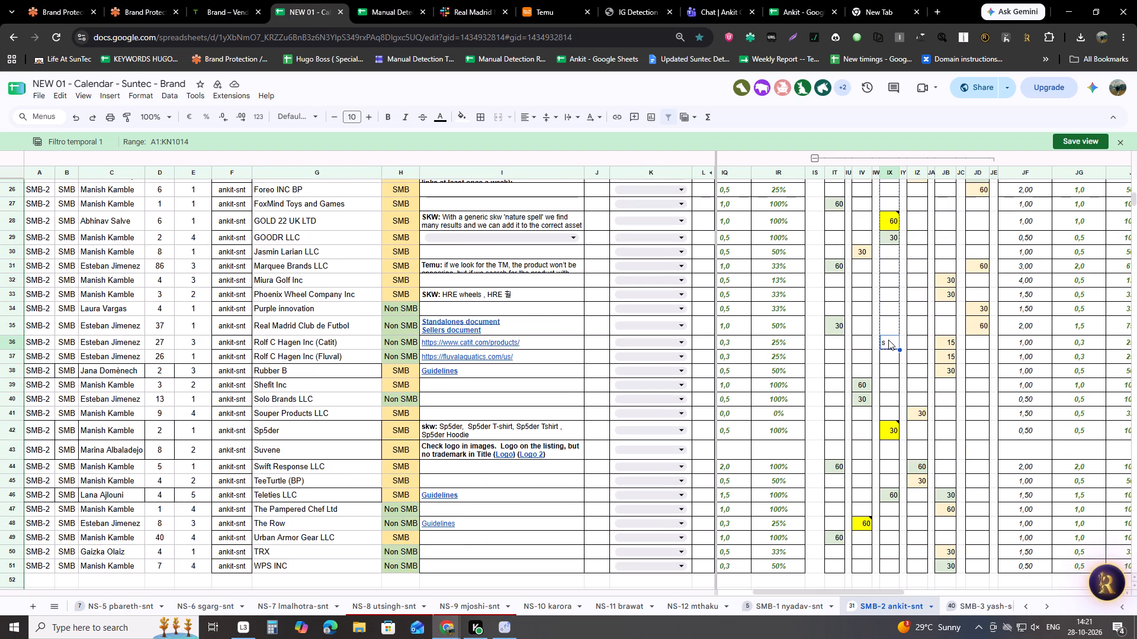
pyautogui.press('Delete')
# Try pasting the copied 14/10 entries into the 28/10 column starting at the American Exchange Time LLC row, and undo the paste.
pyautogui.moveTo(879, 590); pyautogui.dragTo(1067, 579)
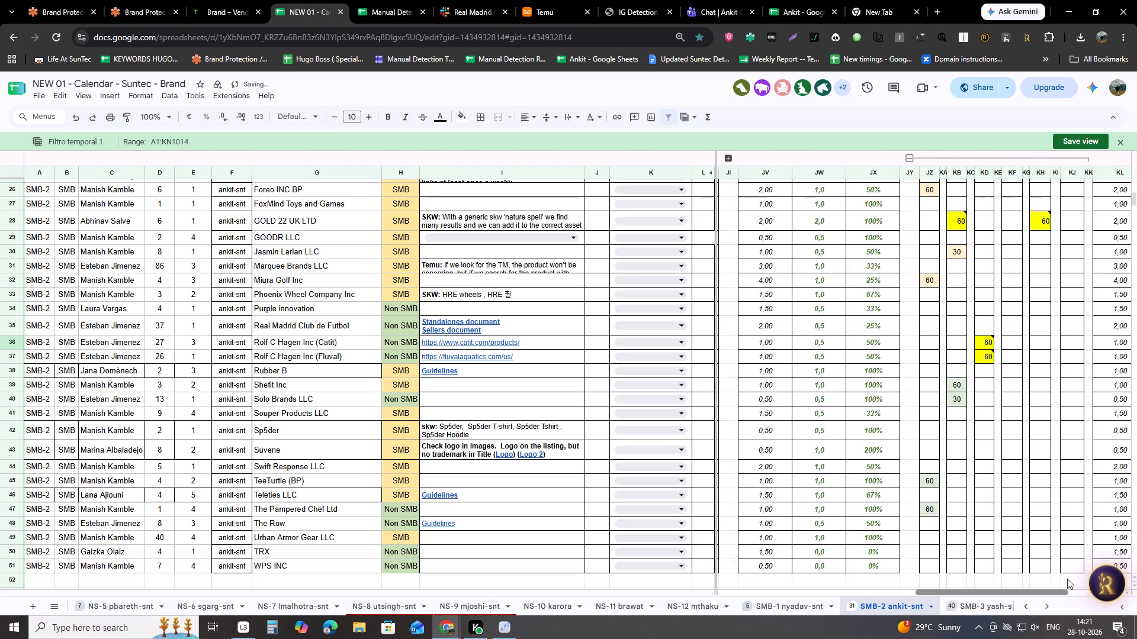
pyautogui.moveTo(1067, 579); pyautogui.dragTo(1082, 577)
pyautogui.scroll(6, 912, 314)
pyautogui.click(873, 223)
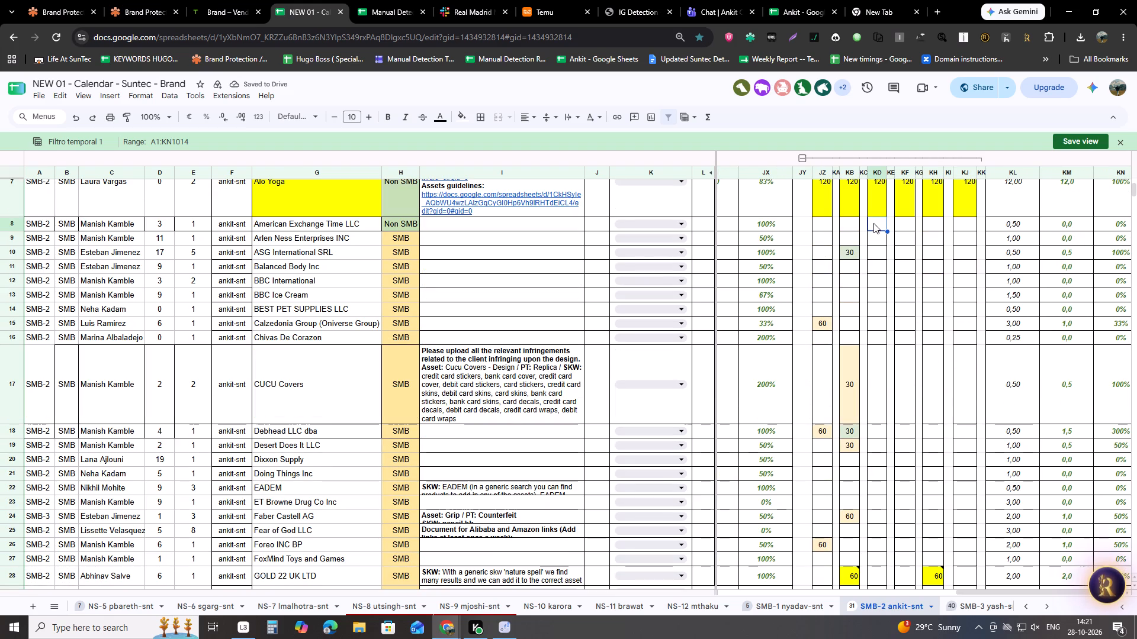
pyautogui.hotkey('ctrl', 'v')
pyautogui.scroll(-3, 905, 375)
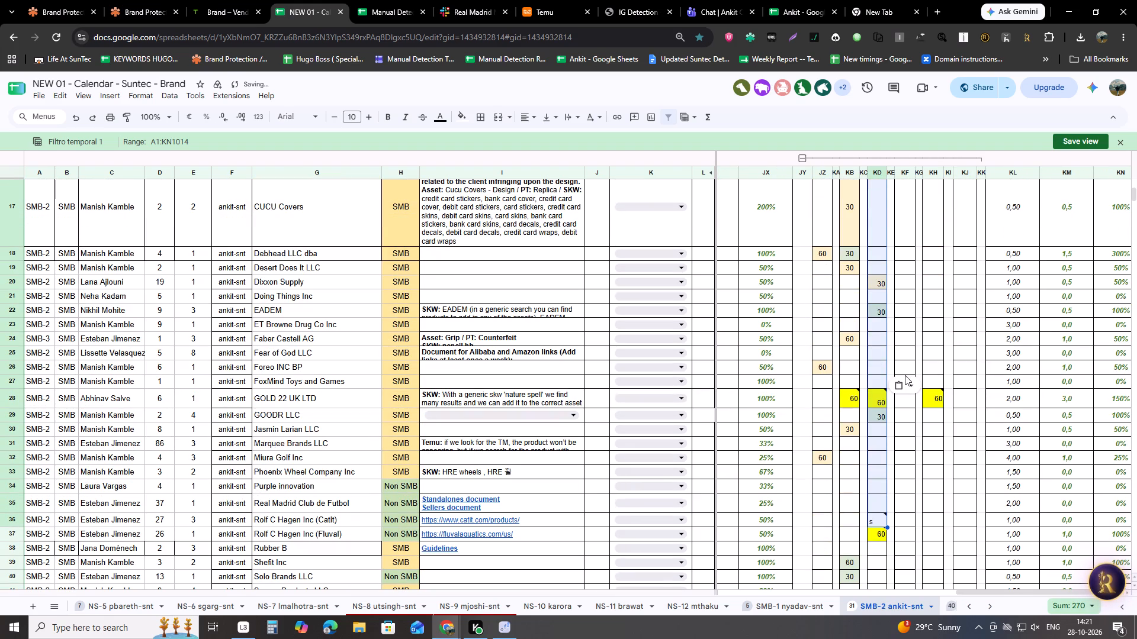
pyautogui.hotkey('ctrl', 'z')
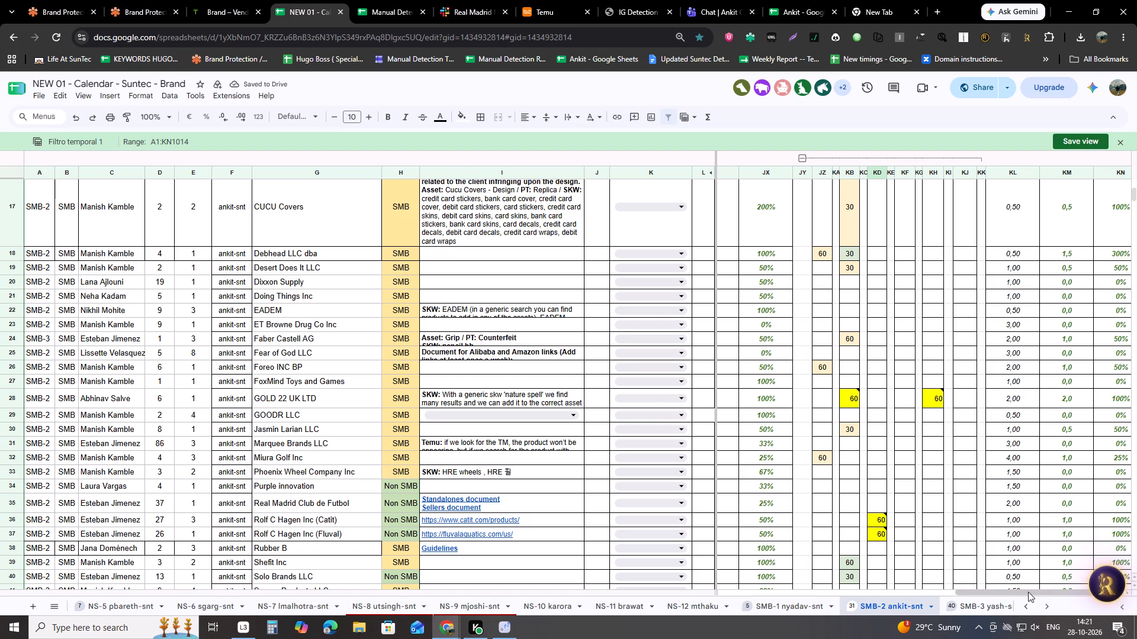
# Copy the 14/10 column entries from the American Exchange Time LLC row down to the EADEM row.
pyautogui.moveTo(1028, 592); pyautogui.dragTo(839, 556)
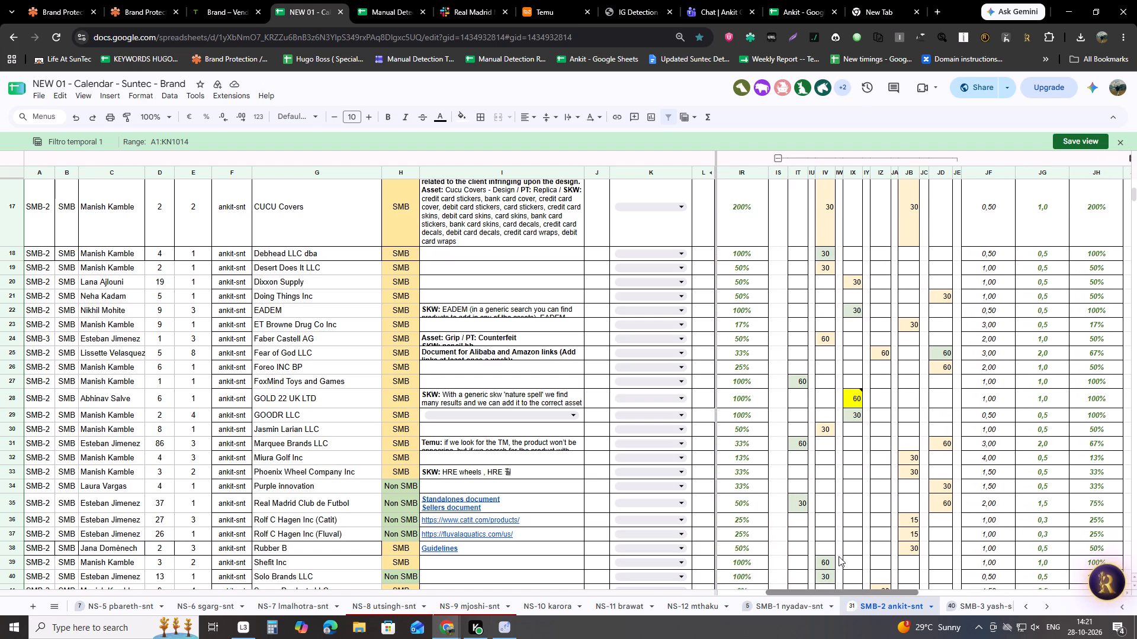
pyautogui.moveTo(839, 556); pyautogui.dragTo(797, 541)
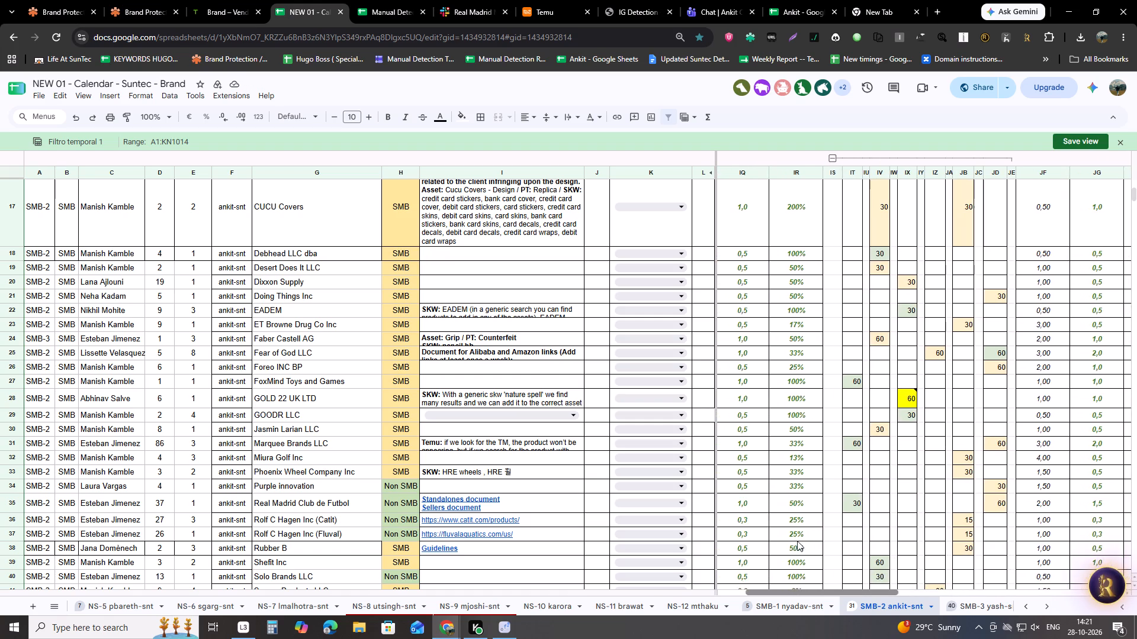
pyautogui.moveTo(797, 541); pyautogui.dragTo(862, 532)
pyautogui.scroll(6, 836, 417)
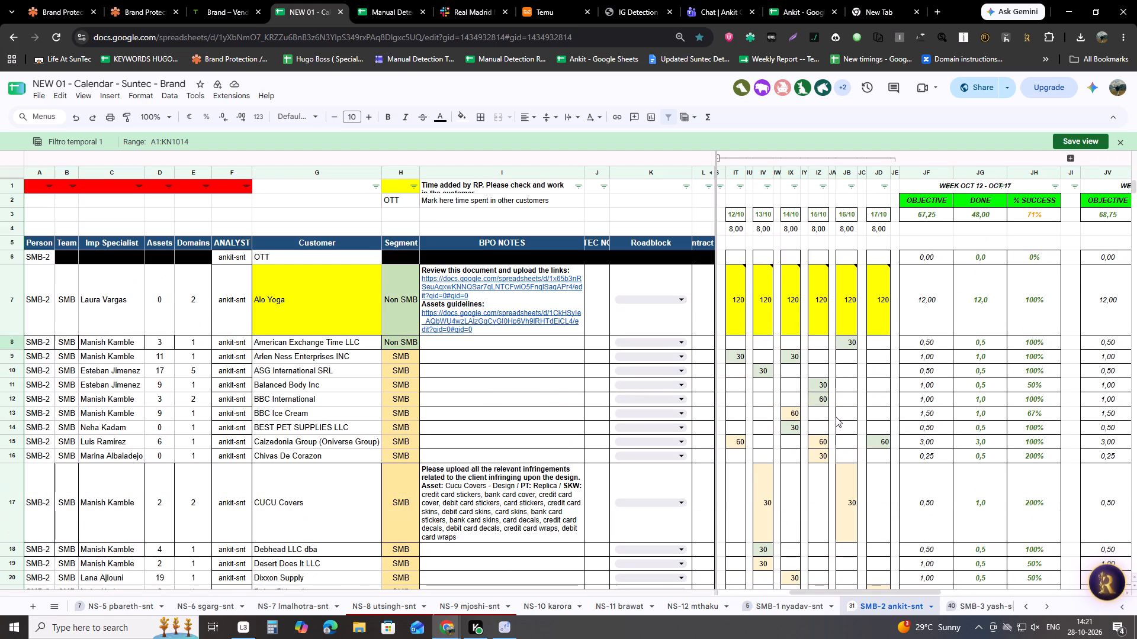
pyautogui.moveTo(794, 341); pyautogui.dragTo(788, 401)
pyautogui.scroll(-5, 789, 400)
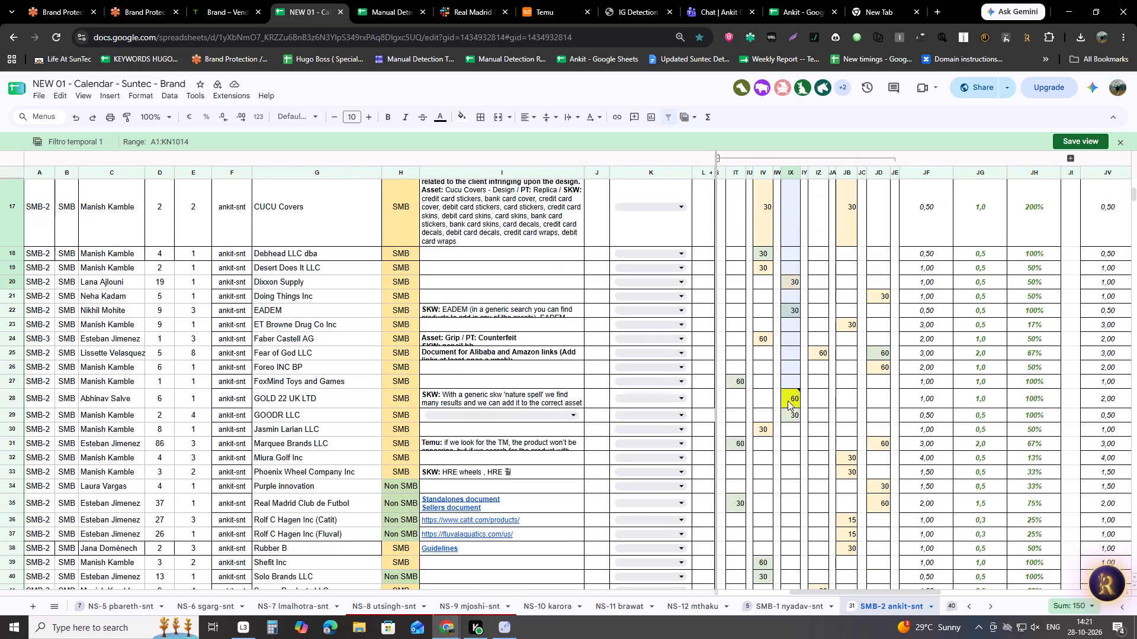
pyautogui.moveTo(788, 401); pyautogui.dragTo(794, 316)
pyautogui.hotkey('ctrl', 'c')
pyautogui.hotkey('ctrl', 'c')
# Paste the copied 14/10 entries into the 28/10 column, starting at the American Exchange Time LLC row.
pyautogui.moveTo(901, 593); pyautogui.dragTo(1065, 586)
pyautogui.scroll(4, 907, 374)
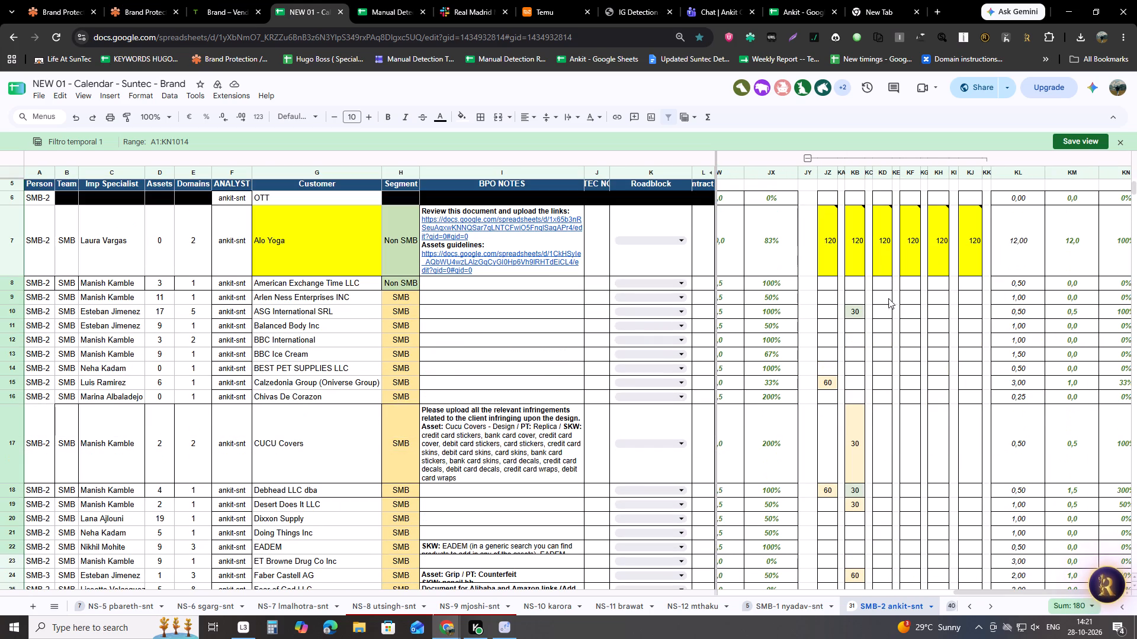
pyautogui.click(885, 288)
pyautogui.hotkey('ctrl', 'v')
# Compare the 28/10 column with the 14/10 column entries for the customers below EADEM, down to WPS INC.
pyautogui.scroll(-3, 895, 454)
pyautogui.scroll(2, 900, 456)
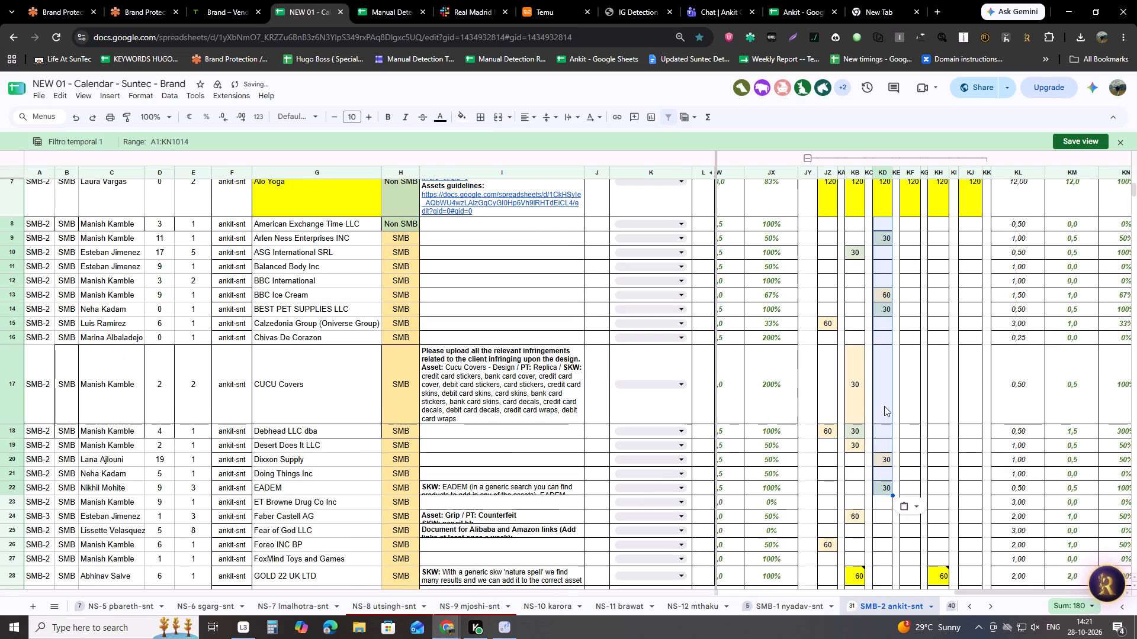
pyautogui.scroll(-2, 881, 469)
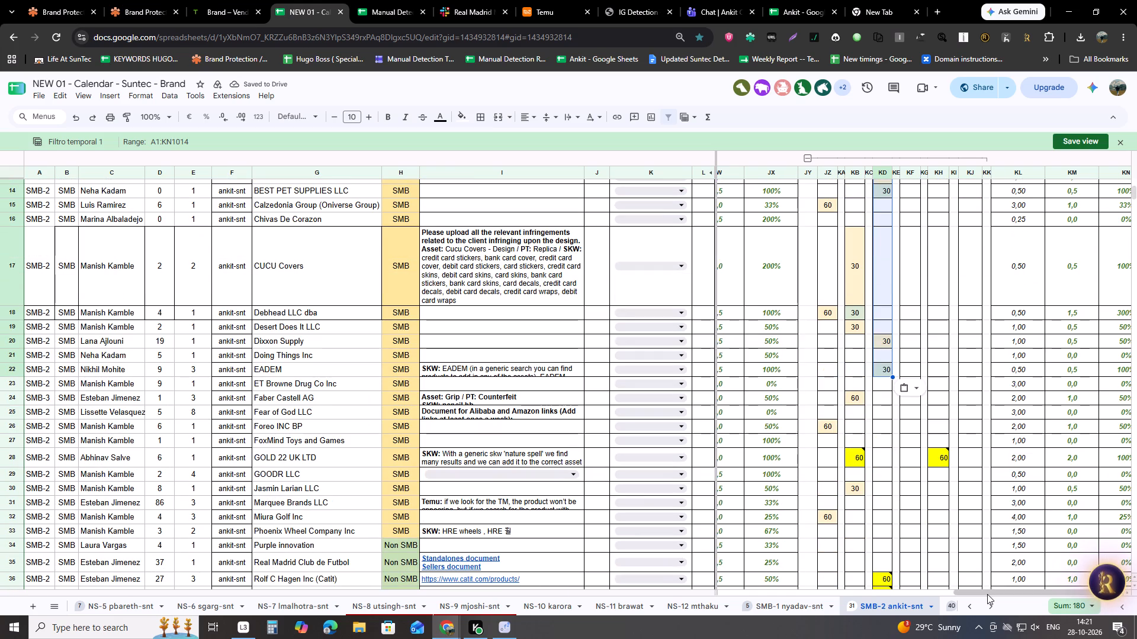
pyautogui.moveTo(987, 593); pyautogui.dragTo(857, 579)
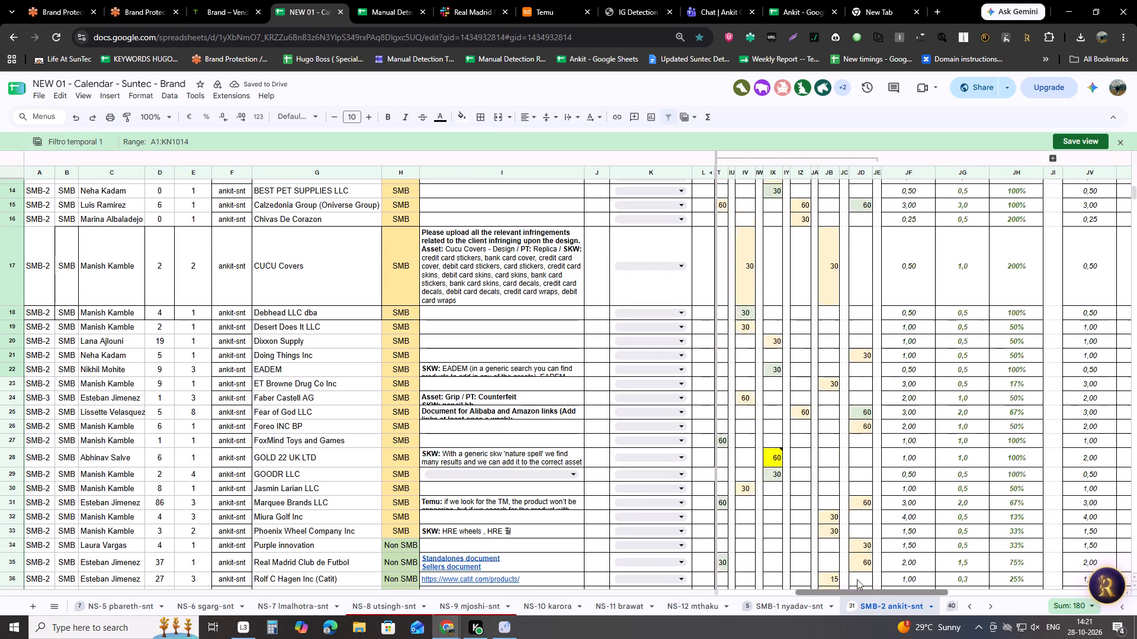
pyautogui.moveTo(857, 579); pyautogui.dragTo(971, 580)
pyautogui.scroll(6, 974, 446)
pyautogui.scroll(-3, 974, 446)
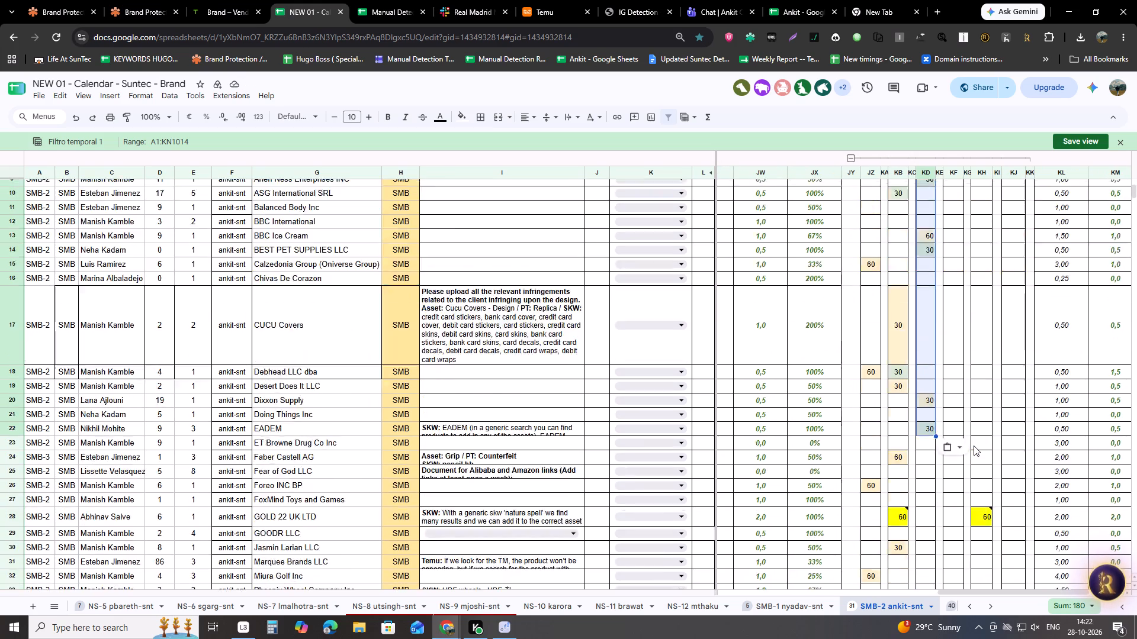
pyautogui.scroll(-3, 974, 446)
pyautogui.scroll(-1, 968, 551)
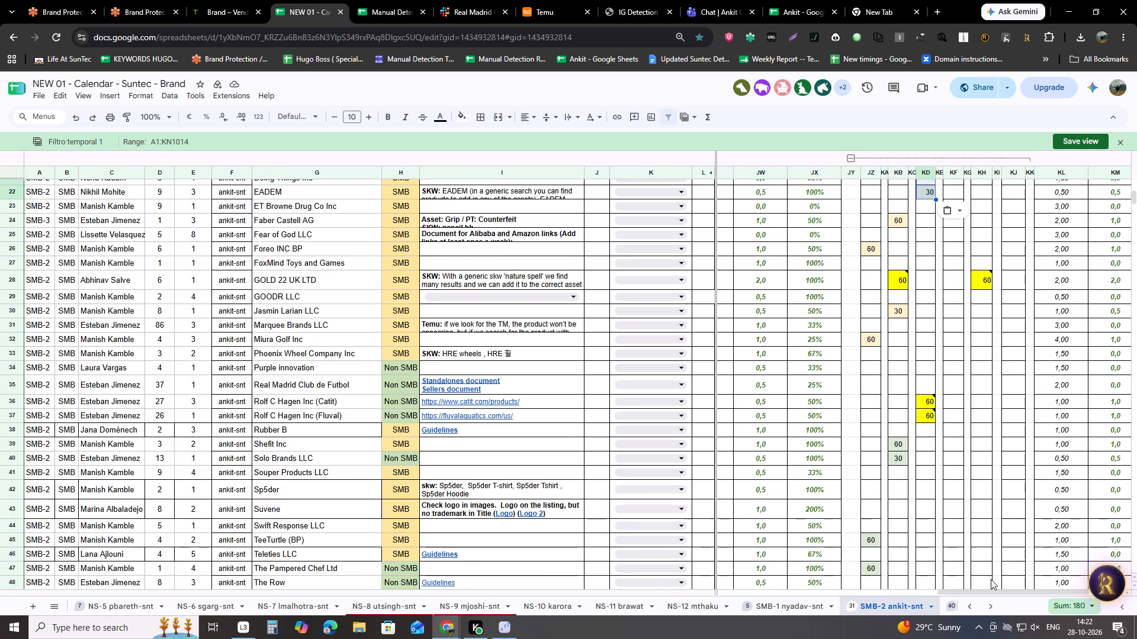
pyautogui.moveTo(1004, 593); pyautogui.dragTo(836, 576)
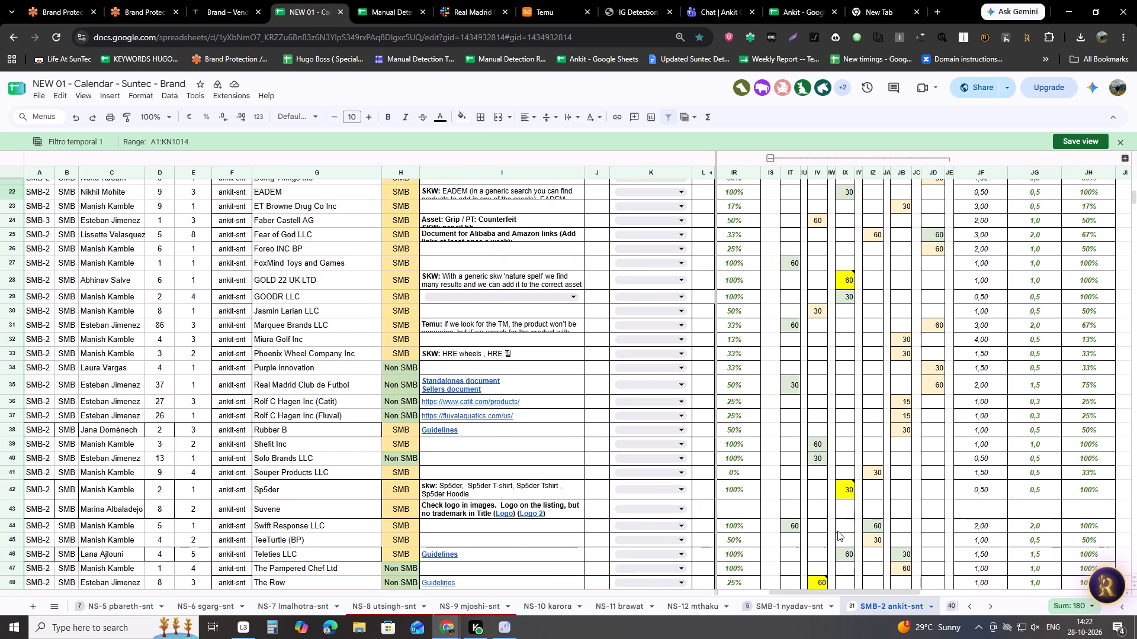
pyautogui.scroll(-2, 837, 515)
pyautogui.click(847, 440)
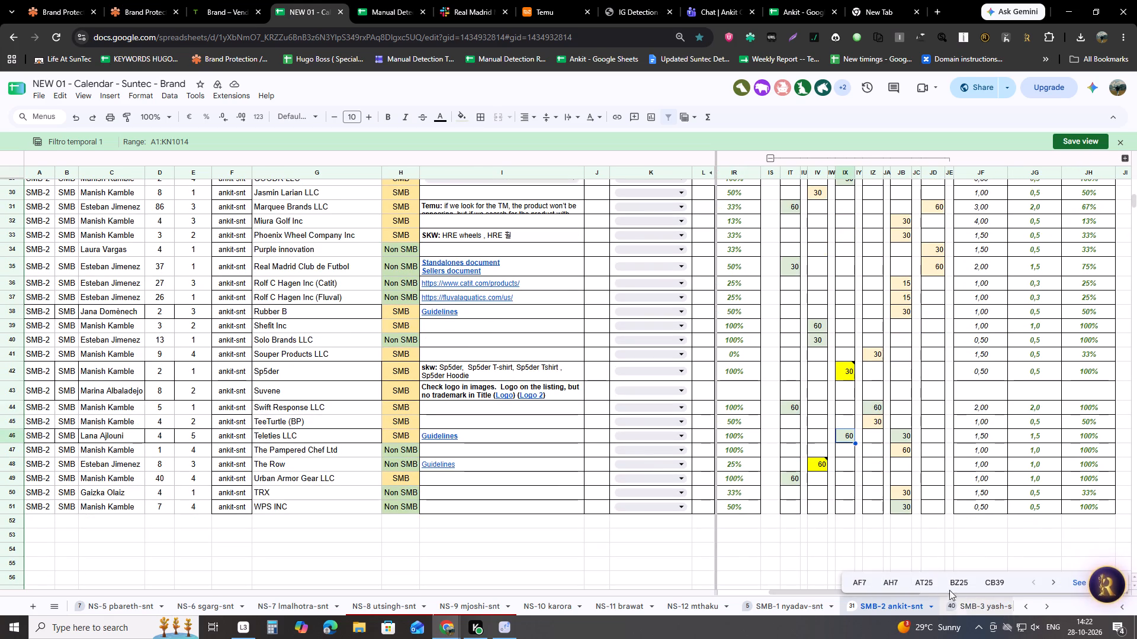
pyautogui.click(743, 577)
pyautogui.moveTo(814, 591); pyautogui.dragTo(1033, 591)
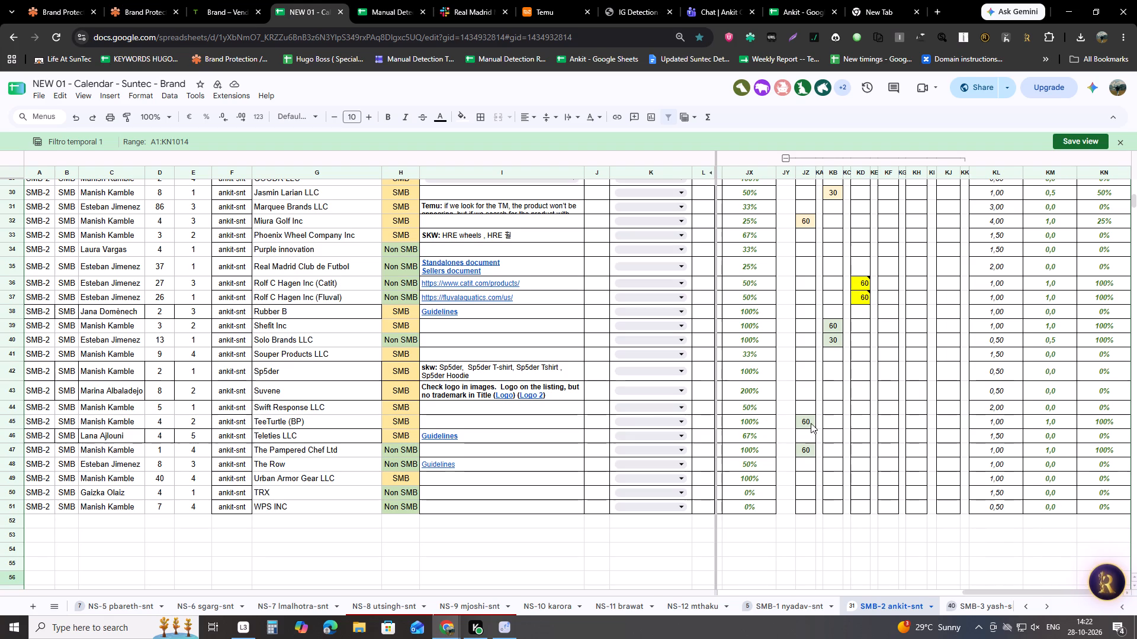
pyautogui.click(811, 423)
pyautogui.click(0, 425)
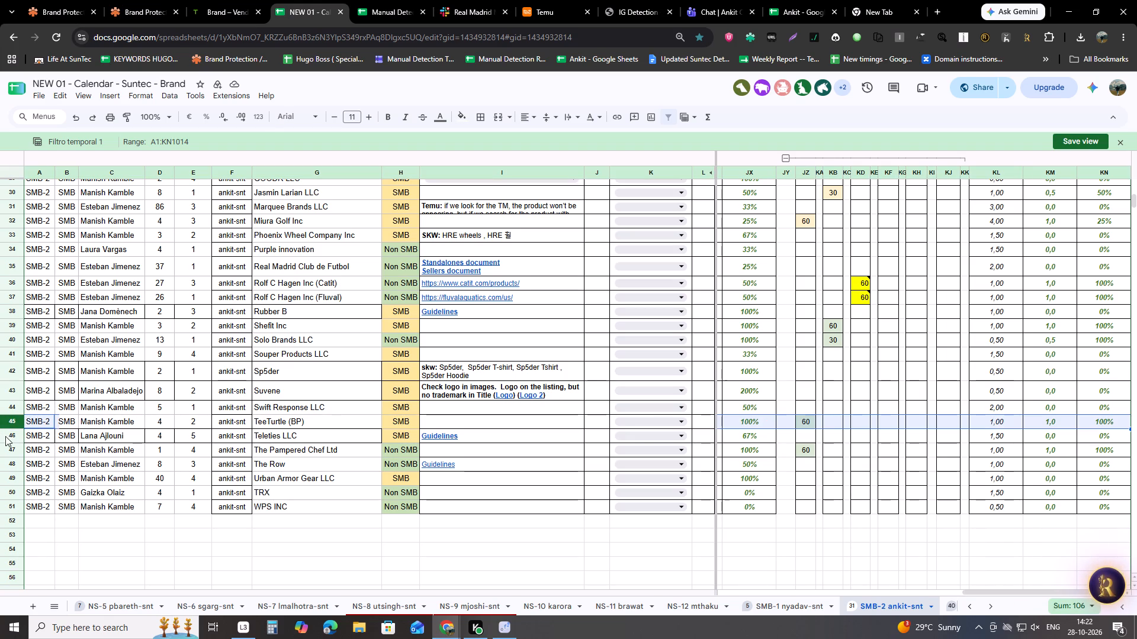
pyautogui.click(869, 366)
# Filter the 28/10 column to exclude blanks.
pyautogui.scroll(7, 854, 370)
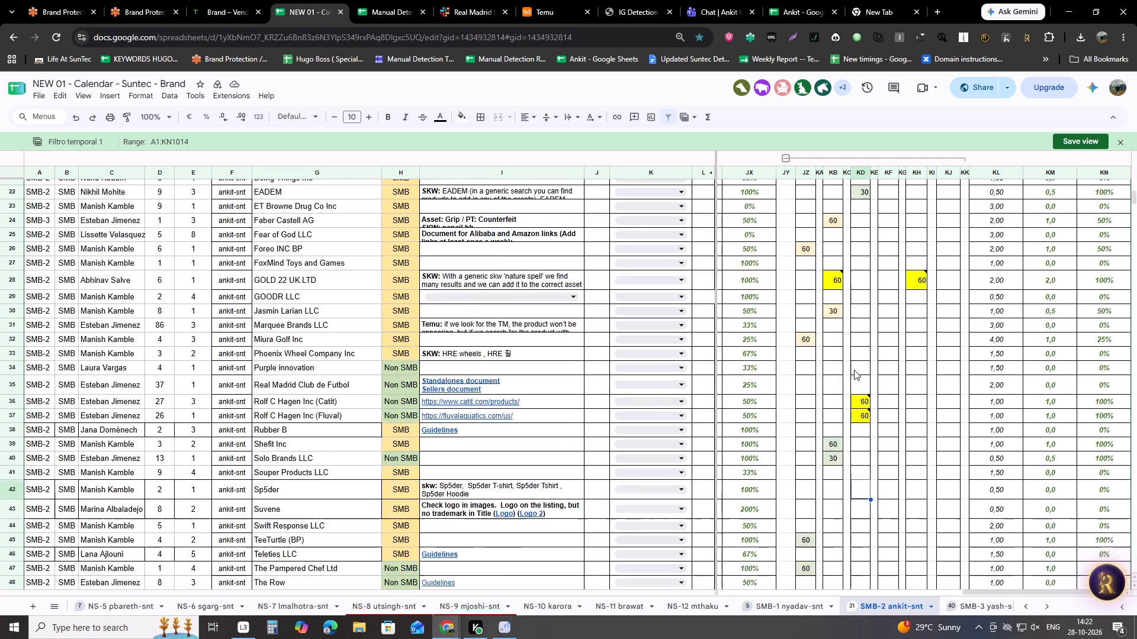
pyautogui.scroll(5, 857, 314)
pyautogui.click(868, 191)
pyautogui.click(786, 359)
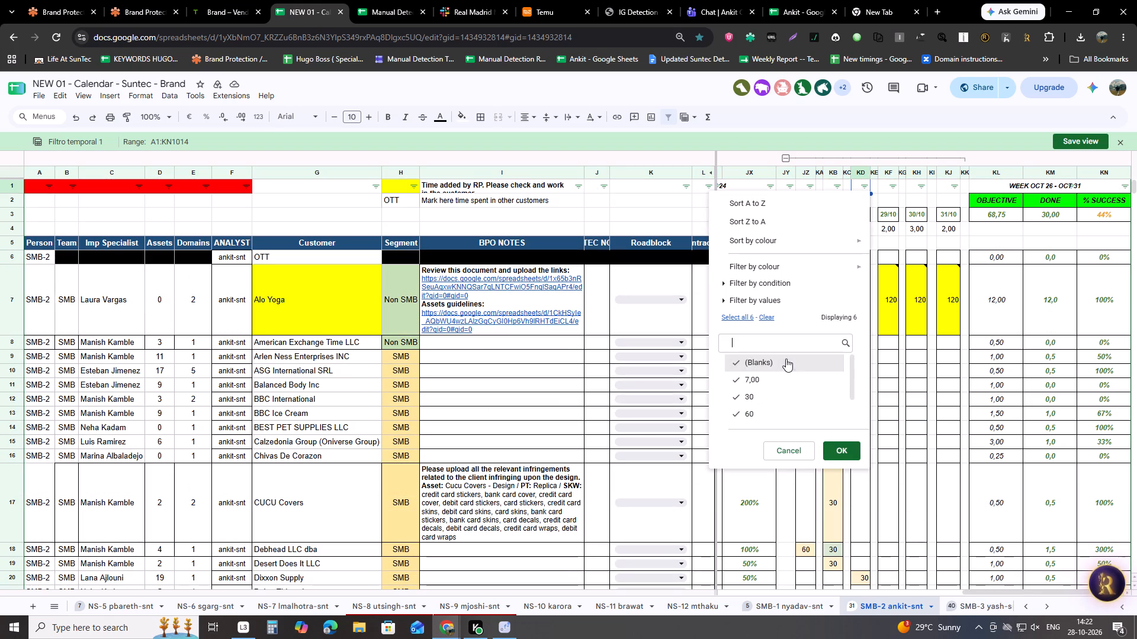
pyautogui.click(842, 448)
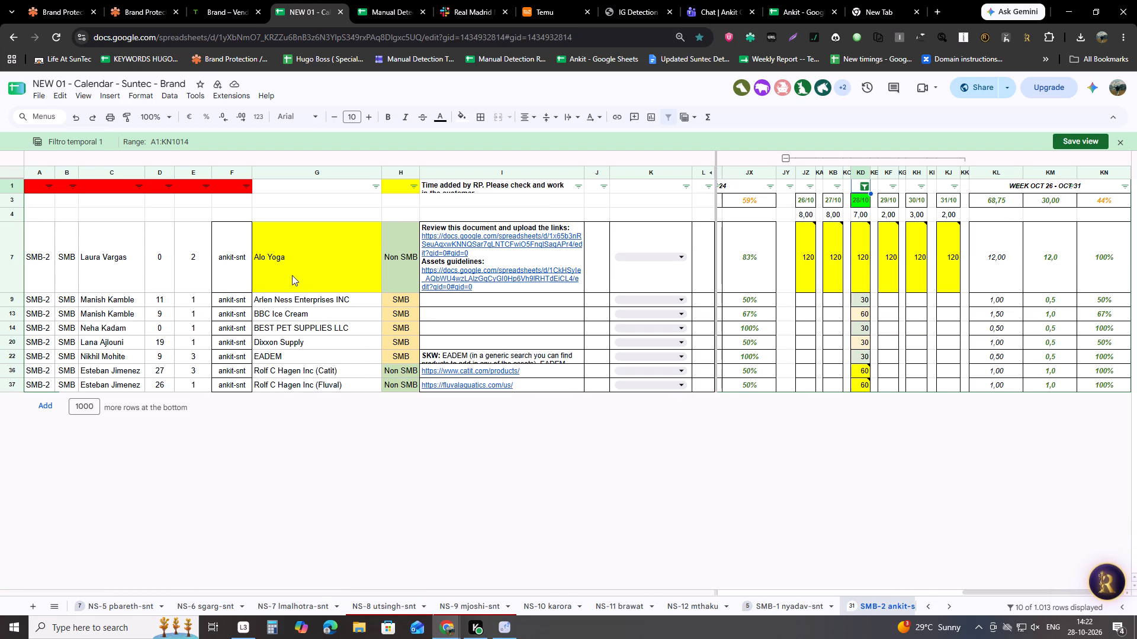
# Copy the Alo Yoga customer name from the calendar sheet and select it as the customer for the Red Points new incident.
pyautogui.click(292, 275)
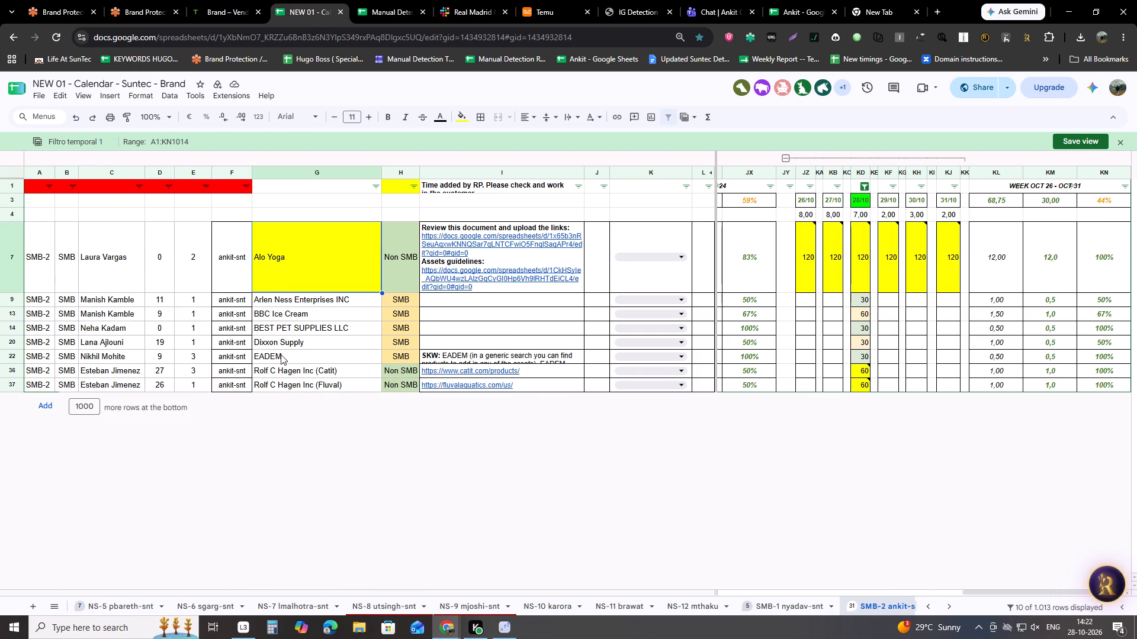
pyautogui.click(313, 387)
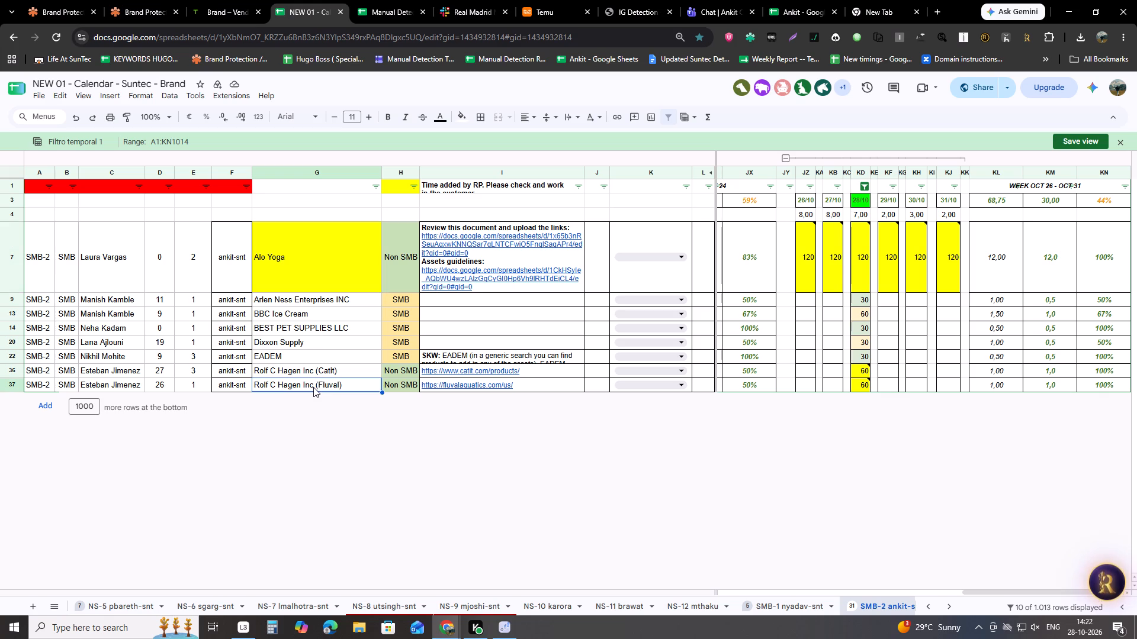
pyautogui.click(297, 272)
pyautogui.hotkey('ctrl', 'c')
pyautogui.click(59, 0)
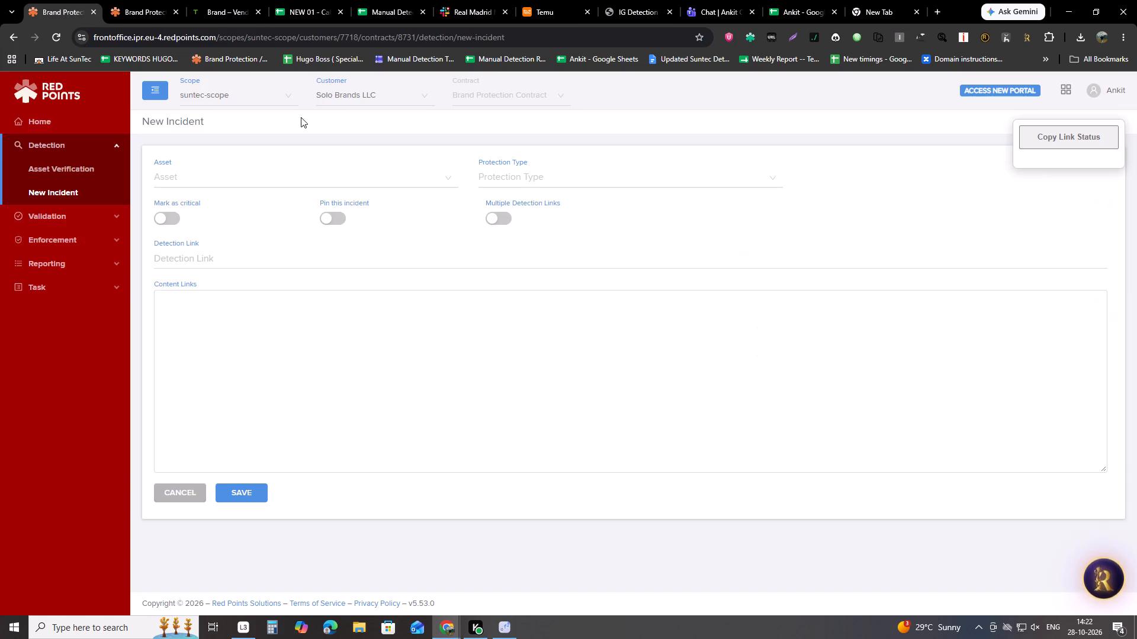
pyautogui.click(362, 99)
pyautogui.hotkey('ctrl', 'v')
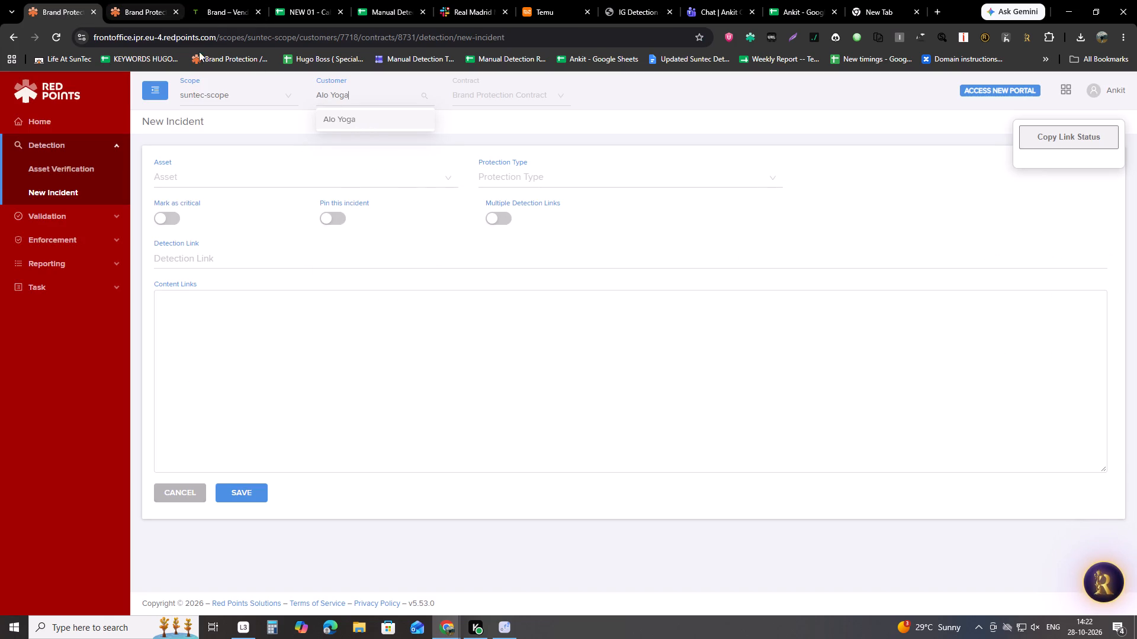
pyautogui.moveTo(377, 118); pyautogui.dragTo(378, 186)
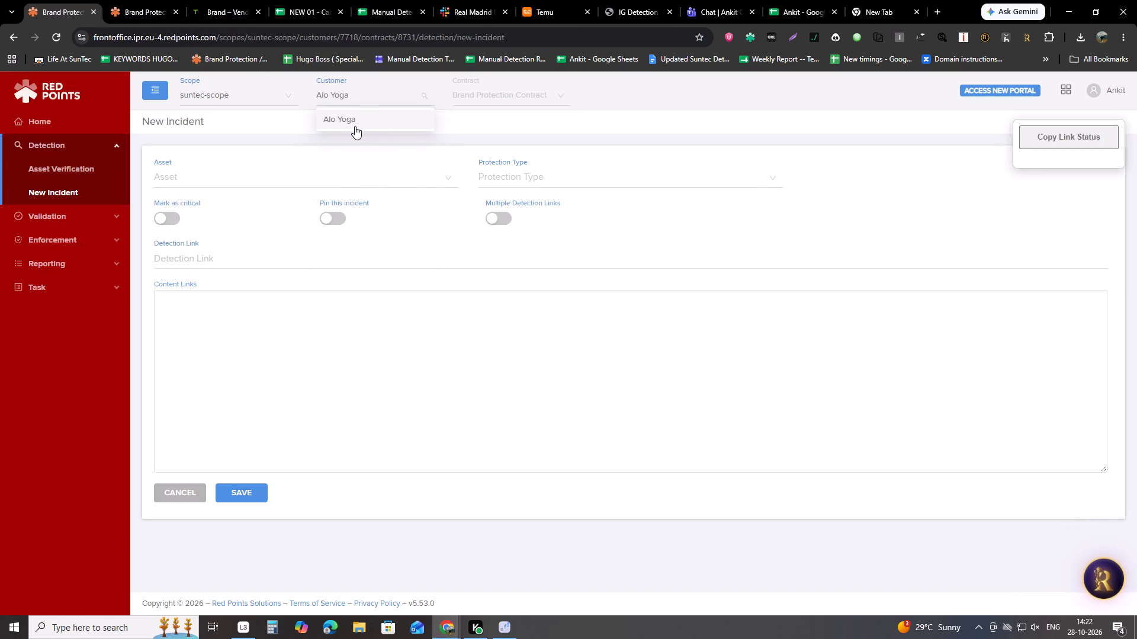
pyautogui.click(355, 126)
# Copy the BBC Ice Cream customer name from the calendar sheet and select it as the customer for the Red Points new incident.
pyautogui.click(300, 0)
pyautogui.click(292, 299)
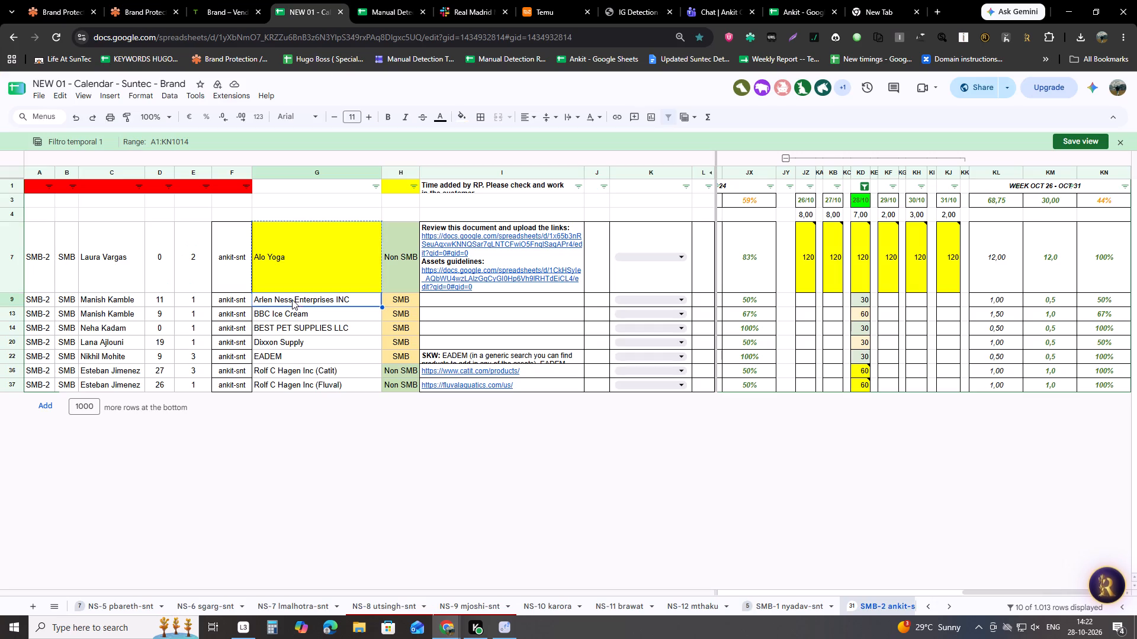
pyautogui.hotkey('ctrl', 'c')
pyautogui.click(292, 311)
pyautogui.hotkey('ctrl', 'c')
pyautogui.click(37, 0)
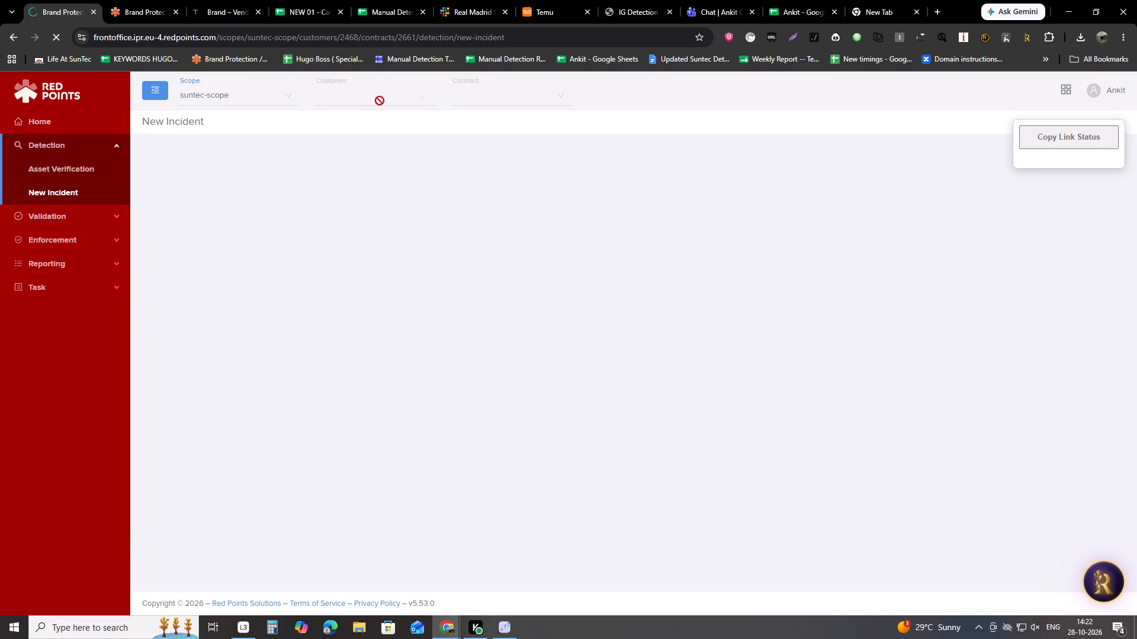
pyautogui.click(378, 101)
pyautogui.click(372, 102)
pyautogui.click(370, 107)
pyautogui.click(372, 104)
pyautogui.click(370, 98)
pyautogui.doubleClick(367, 98)
pyautogui.doubleClick(362, 96)
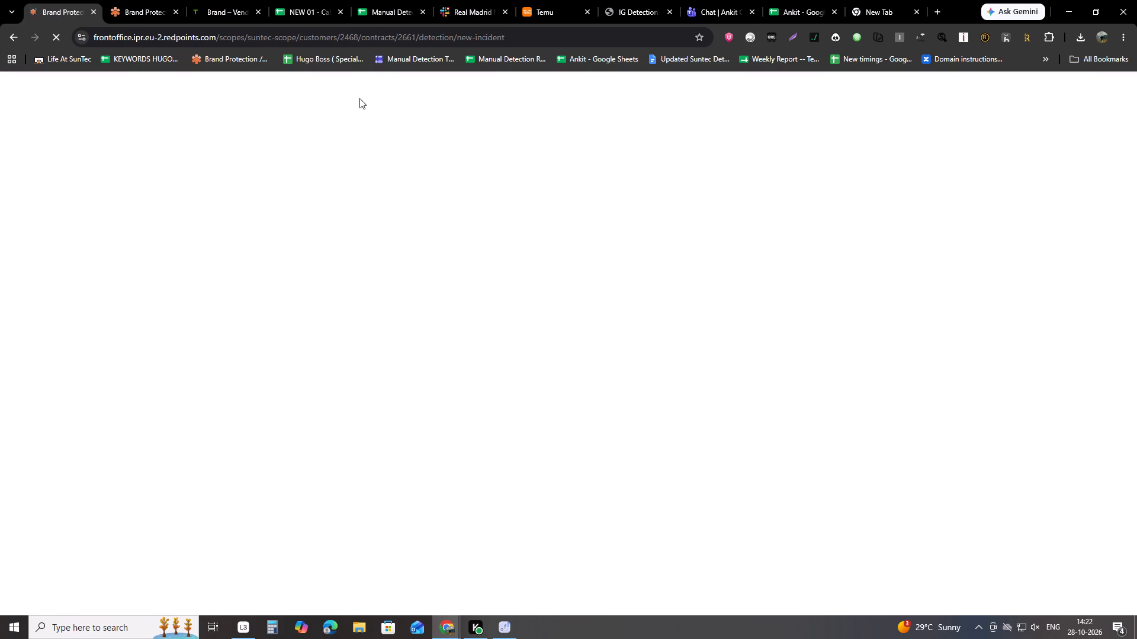
pyautogui.doubleClick(359, 100)
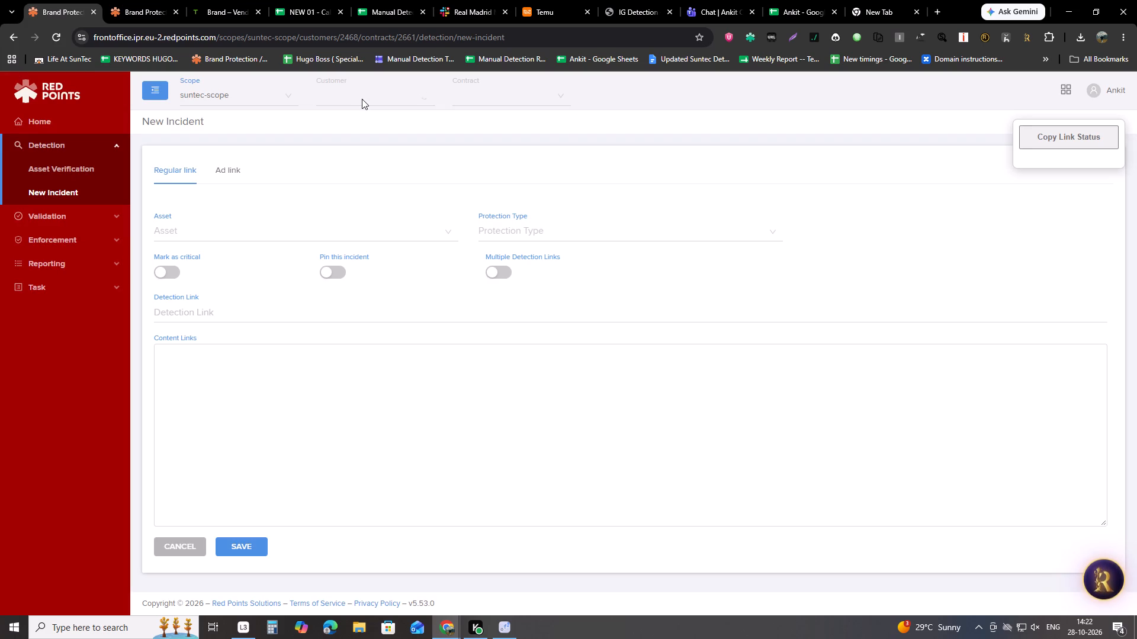
pyautogui.tripleClick(362, 99)
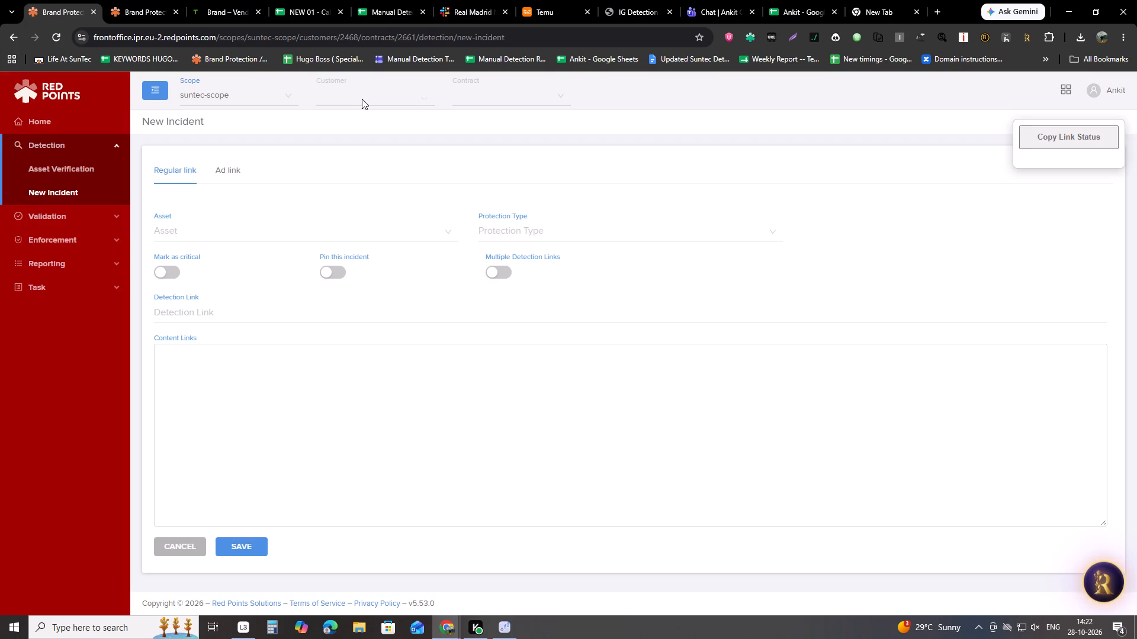
pyautogui.click(360, 95)
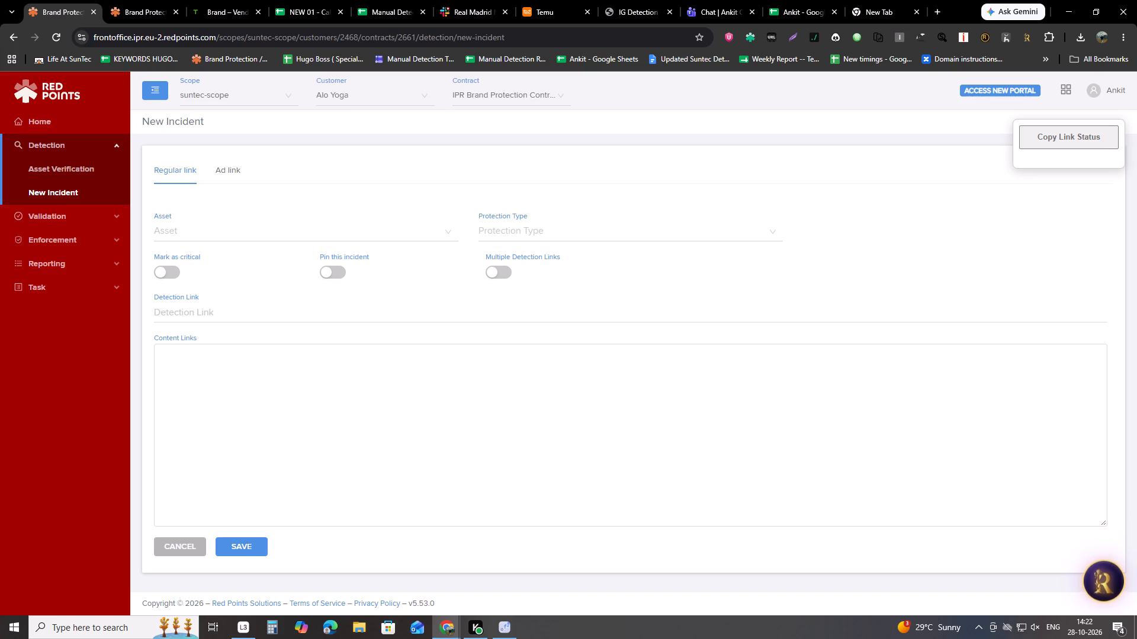
pyautogui.click(359, 92)
pyautogui.hotkey('ctrl', 'v')
pyautogui.click(356, 121)
# Close the second Brand Protection browser tab.
pyautogui.click(313, 0)
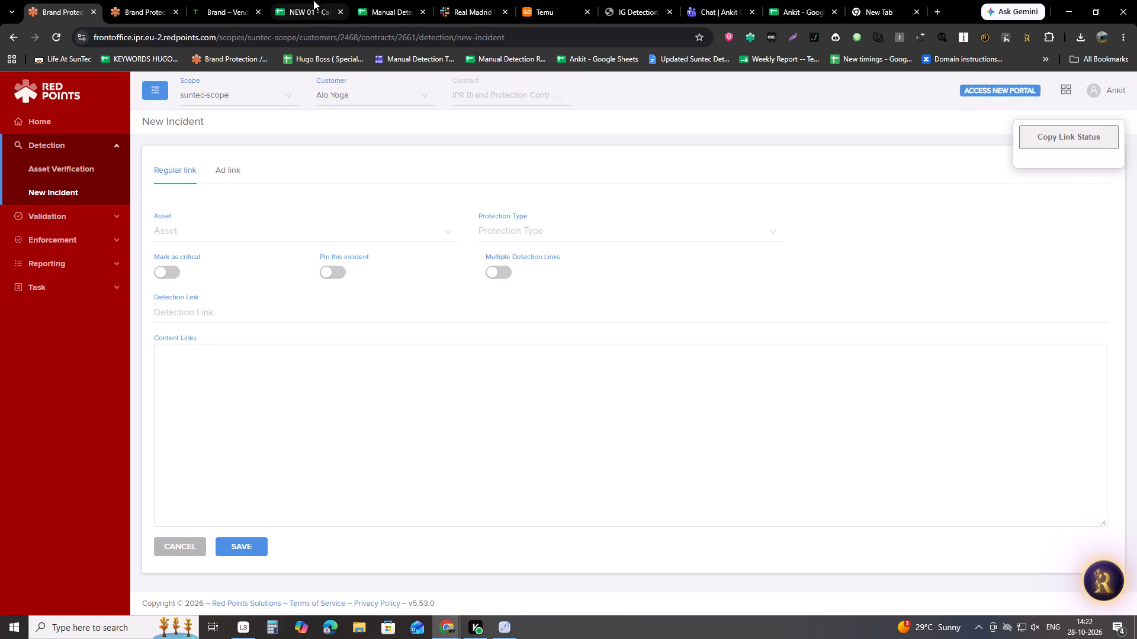
pyautogui.click(207, 0)
pyautogui.click(147, 0)
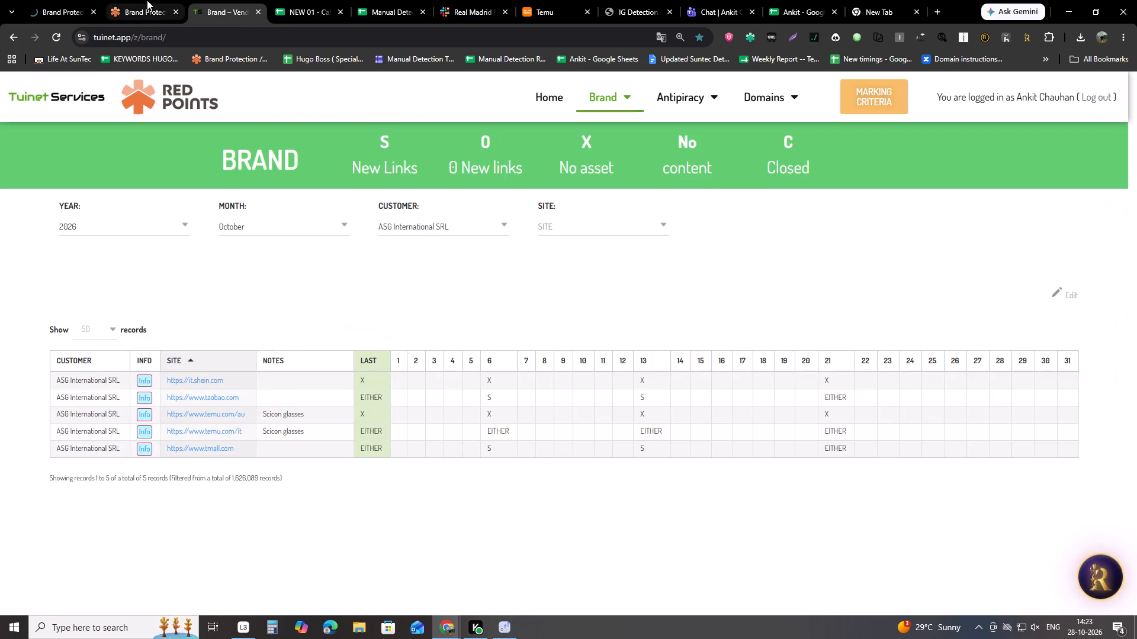
pyautogui.middleClick(136, 0)
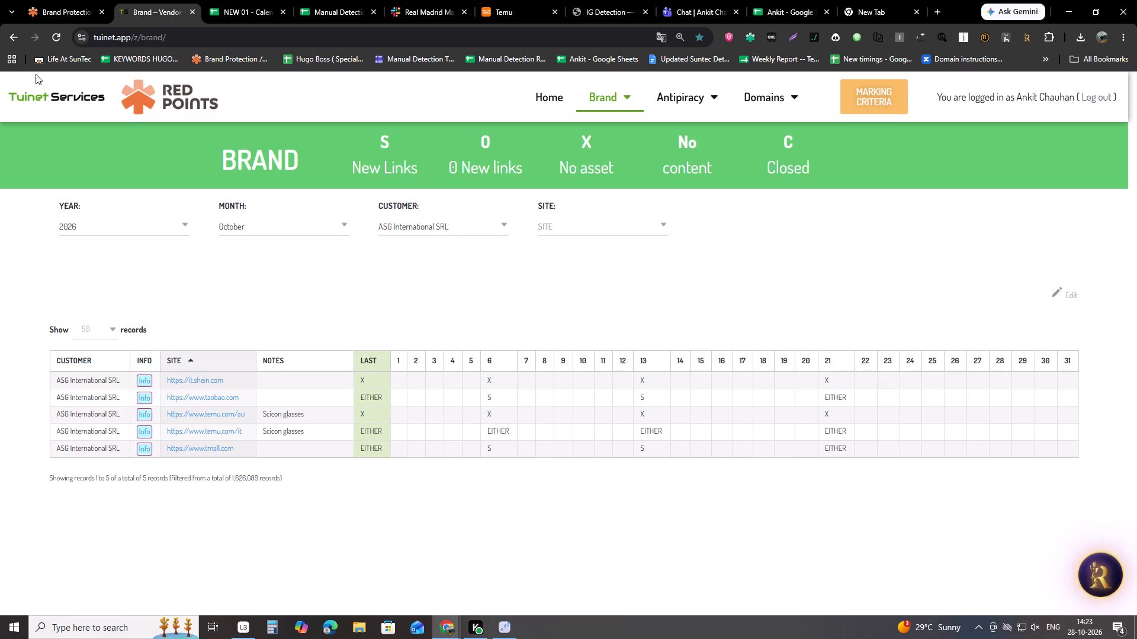
# Return to the BBC Ice Cream incident page, open the RedPoints IPR Plugin and stop its CUCU Covers detection task.
pyautogui.click(36, 0)
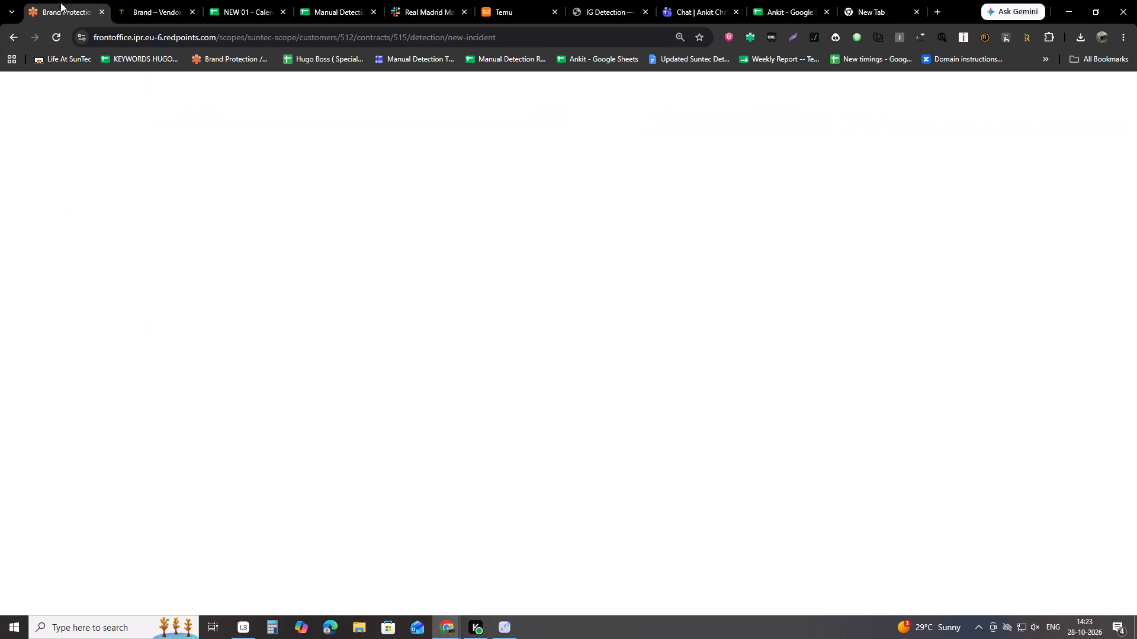
pyautogui.click(743, 38)
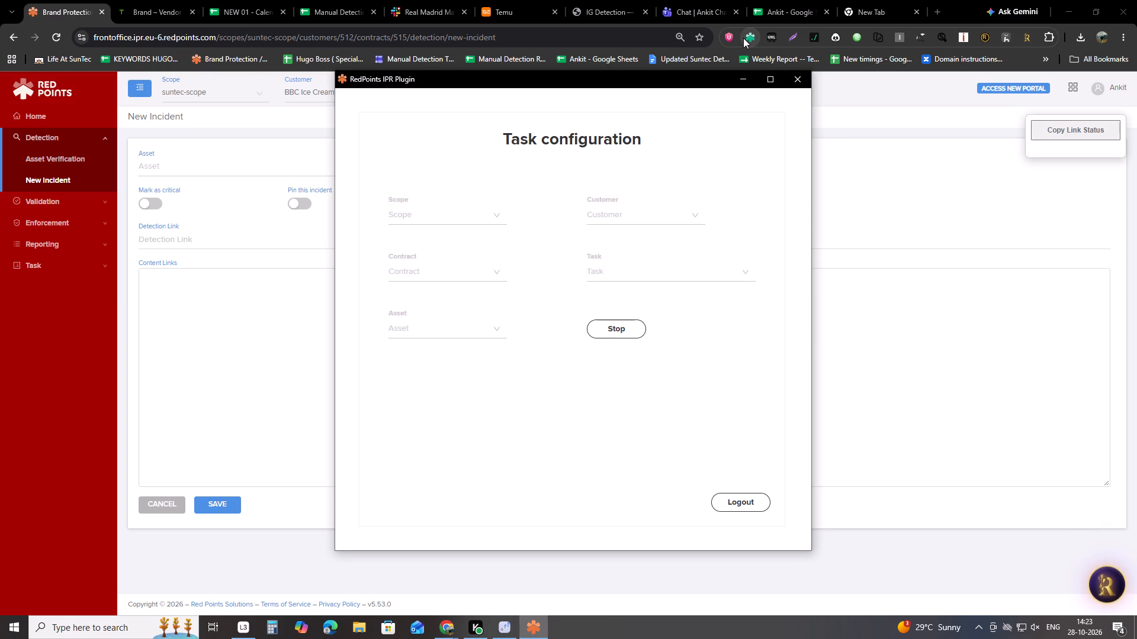
pyautogui.tripleClick(599, 273)
pyautogui.tripleClick(600, 273)
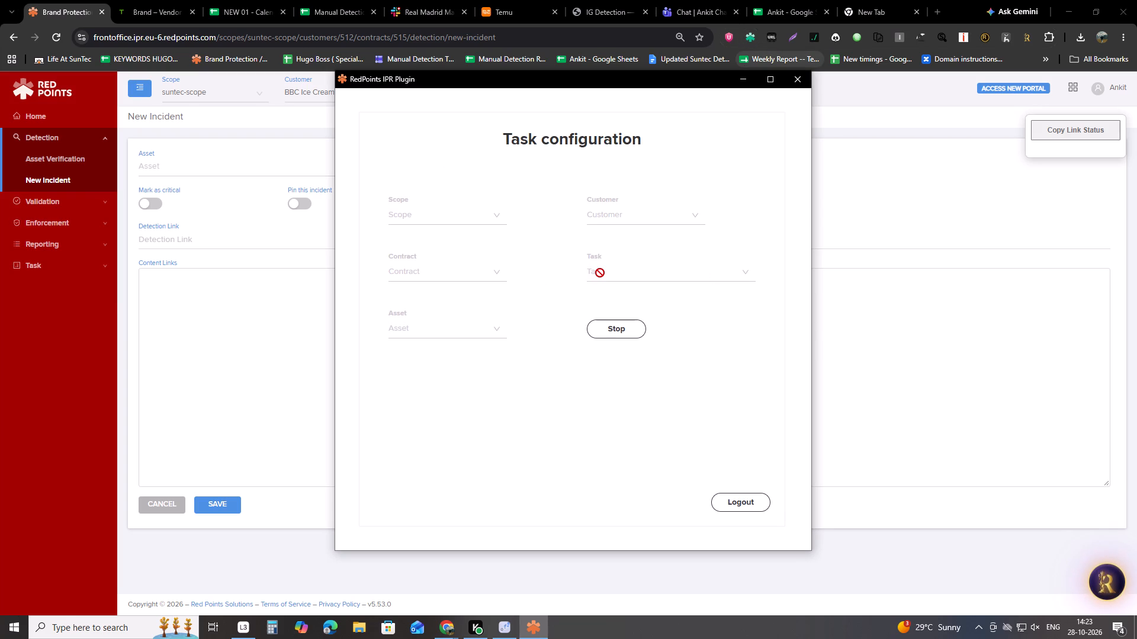
pyautogui.tripleClick(600, 273)
pyautogui.tripleClick(600, 273)
pyautogui.click(600, 273)
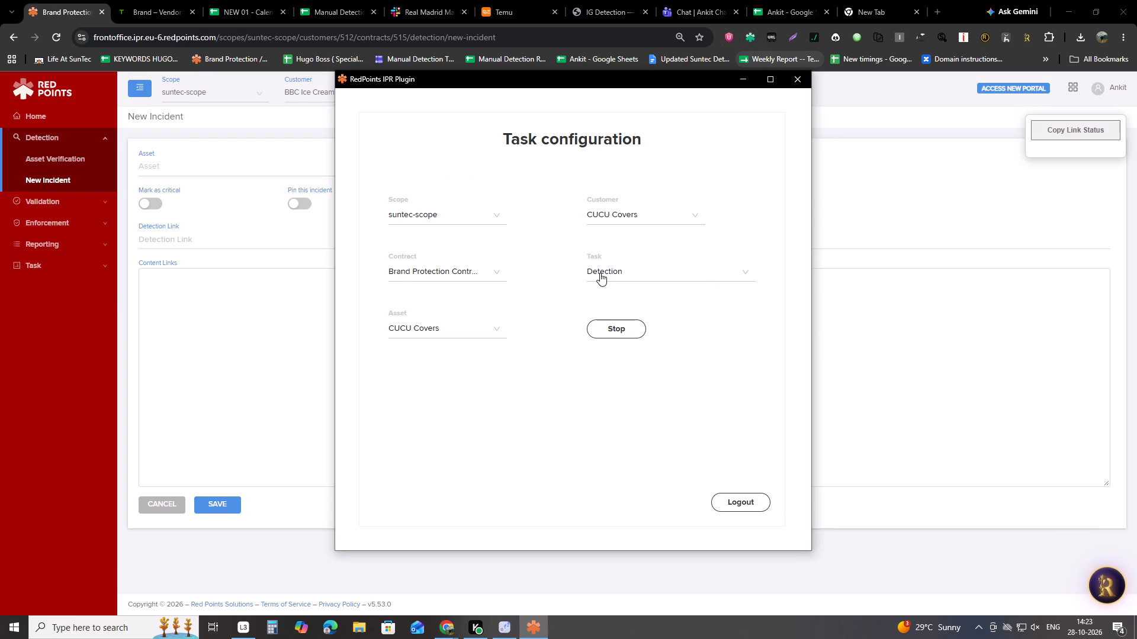
pyautogui.tripleClick(600, 273)
pyautogui.tripleClick(600, 273)
pyautogui.tripleClick(600, 273)
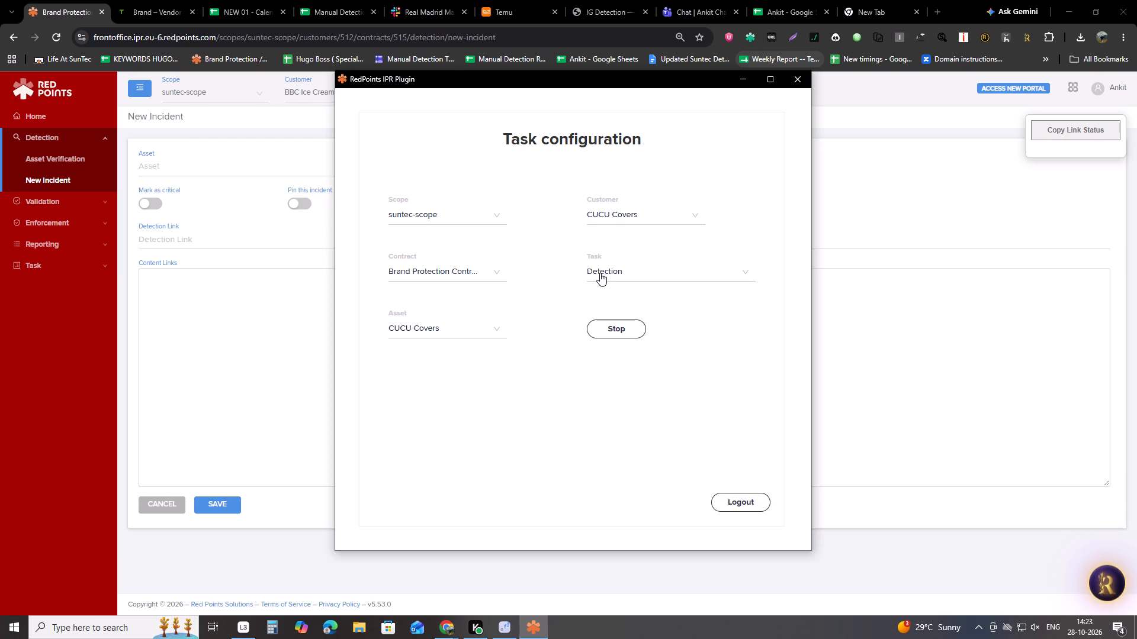
pyautogui.tripleClick(600, 273)
pyautogui.tripleClick(600, 273)
pyautogui.tripleClick(600, 273)
pyautogui.click(622, 315)
pyautogui.click(622, 330)
# Configure the plugin task with customer BBC Ice Cream, contract IPR Contract 515 and asset Running Dog, and start Detection.
pyautogui.click(632, 205)
pyautogui.hotkey('ctrl', 'v')
pyautogui.click(625, 238)
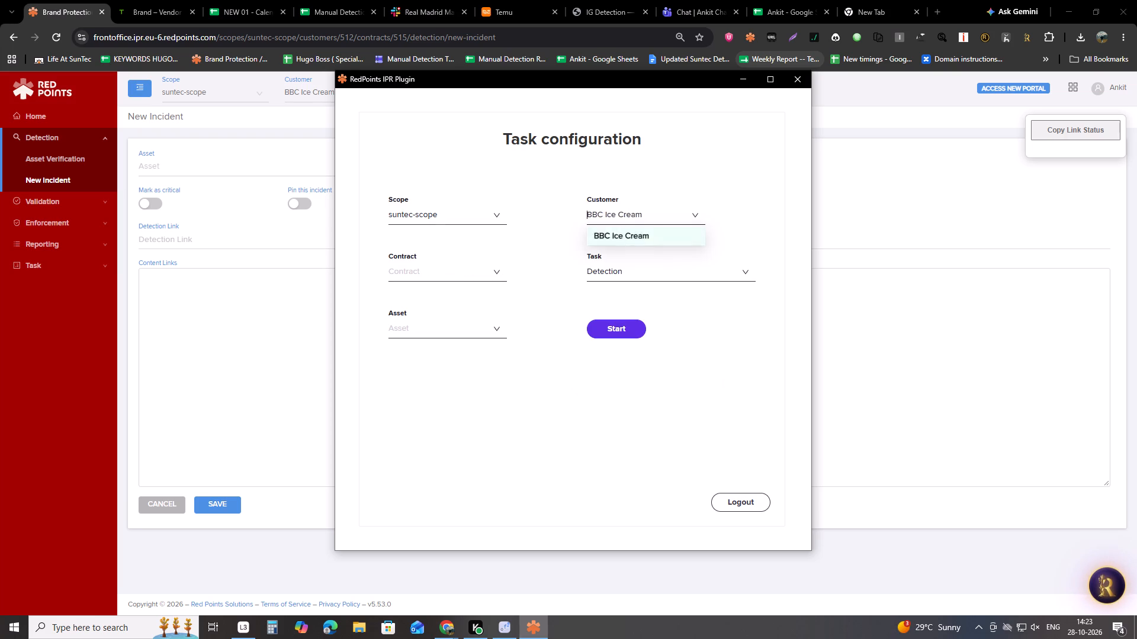
pyautogui.click(464, 271)
pyautogui.click(445, 289)
pyautogui.click(441, 327)
pyautogui.scroll(-4, 462, 426)
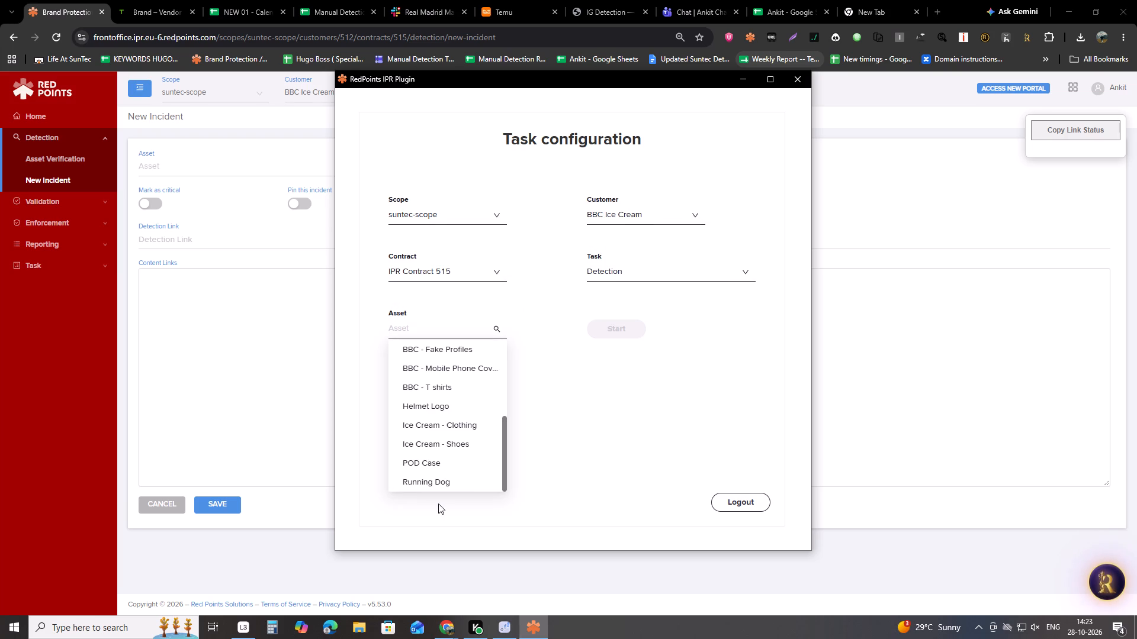
pyautogui.click(438, 504)
pyautogui.click(439, 321)
pyautogui.scroll(-5, 440, 453)
pyautogui.click(435, 479)
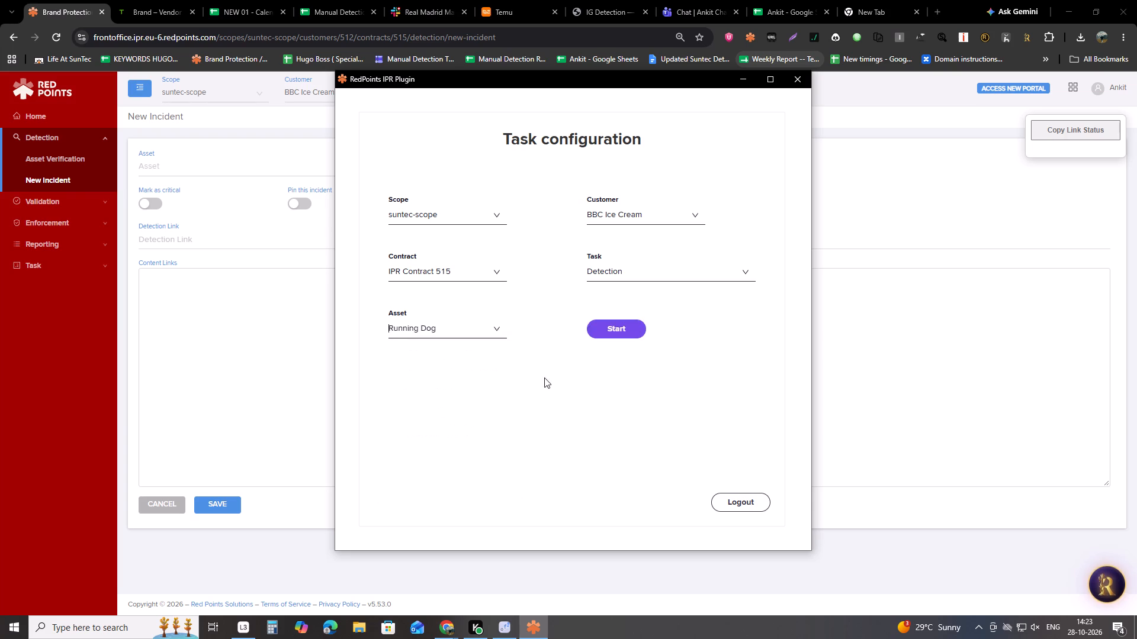
pyautogui.click(614, 317)
pyautogui.click(612, 345)
pyautogui.click(610, 325)
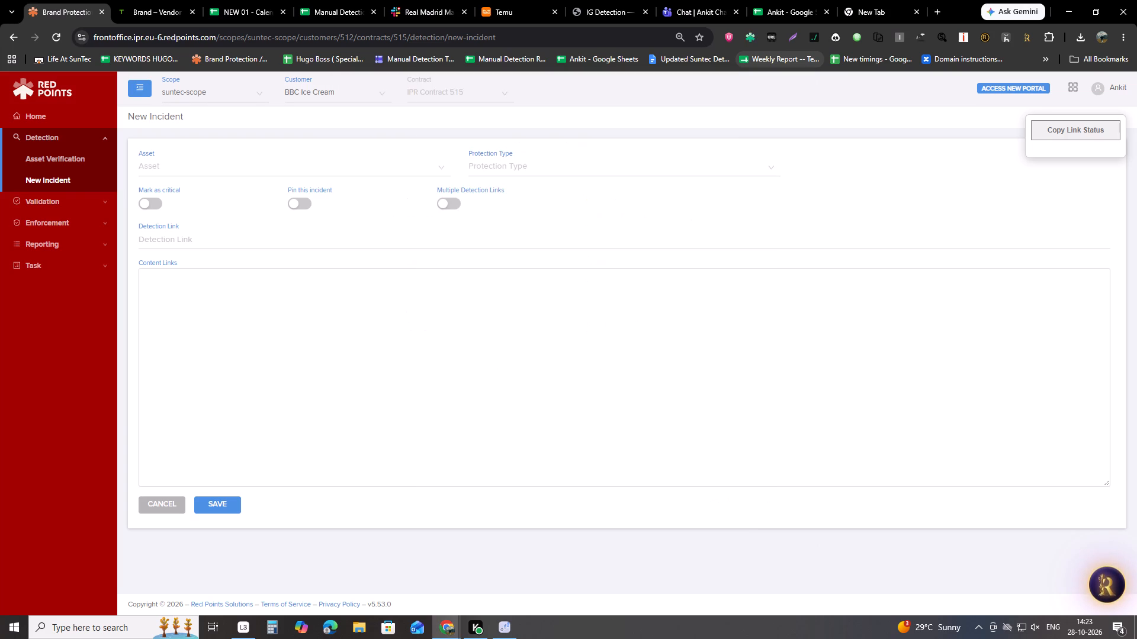
# Open an incognito window and search Google for "bbc running dog".
pyautogui.hotkey('ctrl', 'shift', 'b')
pyautogui.hotkey('ctrl', 'shift', 'n')
pyautogui.press('r')
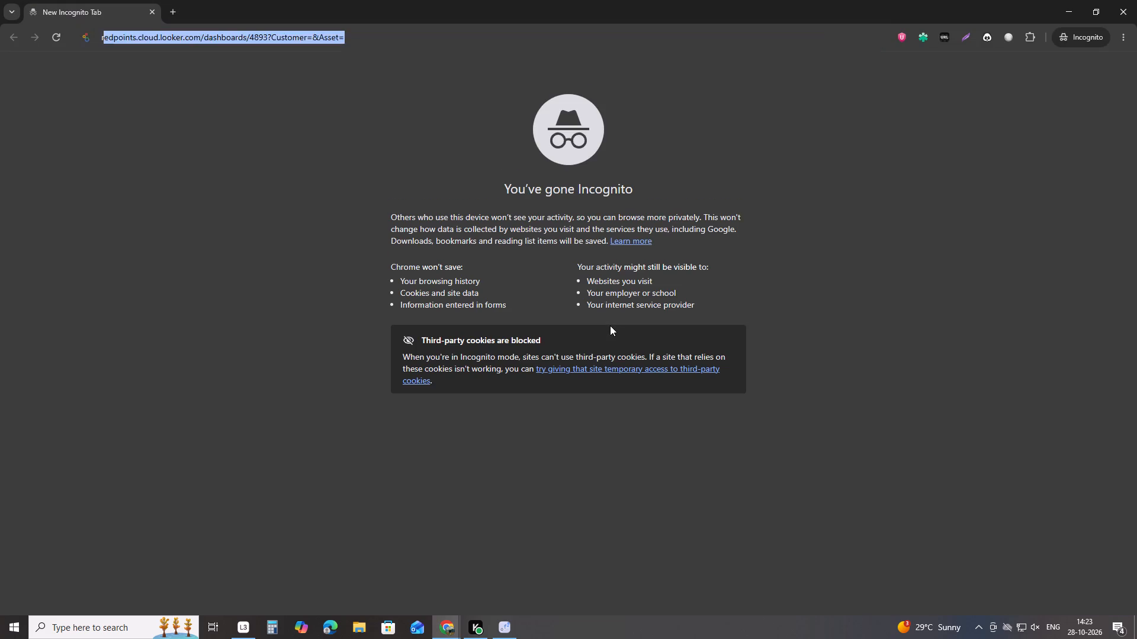
pyautogui.press('BackSpace')
pyautogui.press('b')
pyautogui.press('BackSpace')
pyautogui.press('BackSpace')
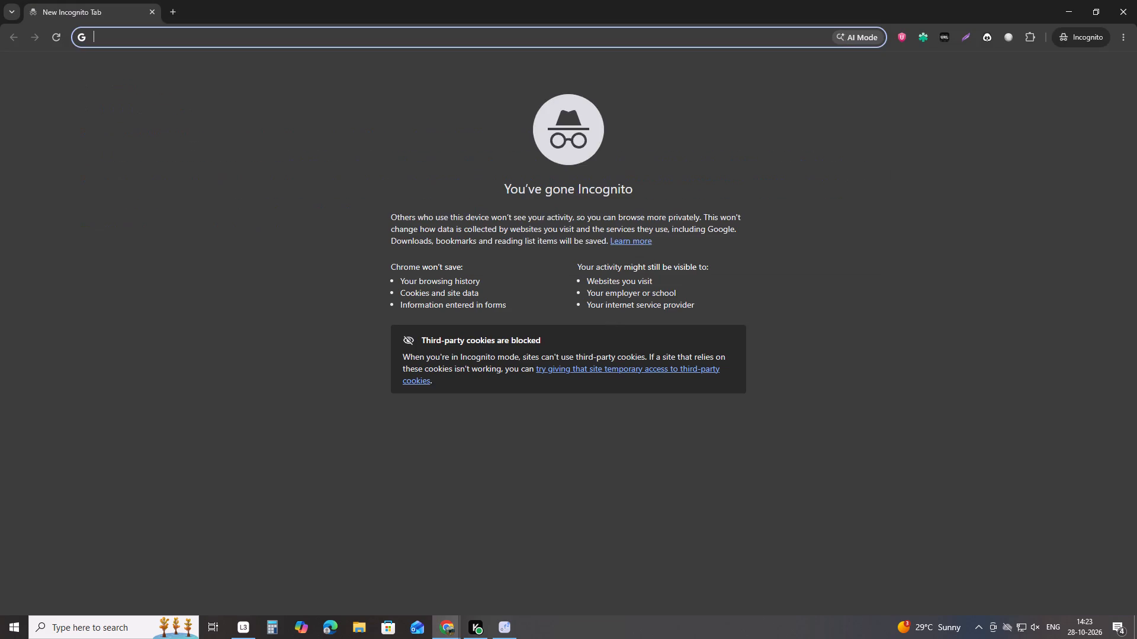
pyautogui.write('bbc running dog')
pyautogui.press('Return')
pyautogui.press(']')
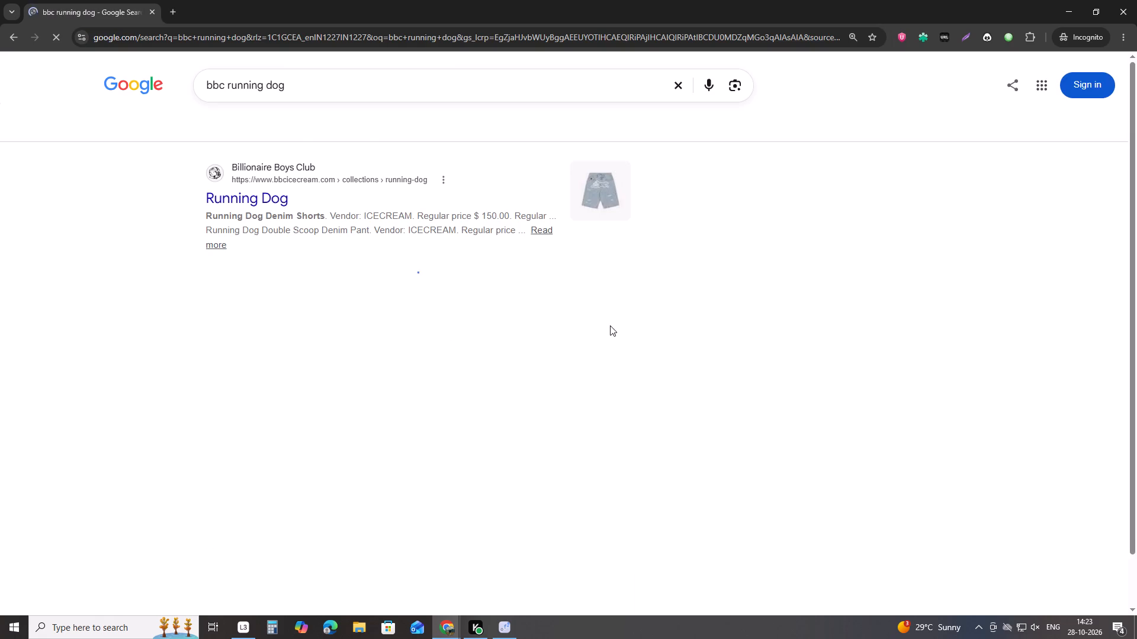
# Refine the Google search to "bbc running dog taobao".
pyautogui.click(306, 82)
pyautogui.press('space')
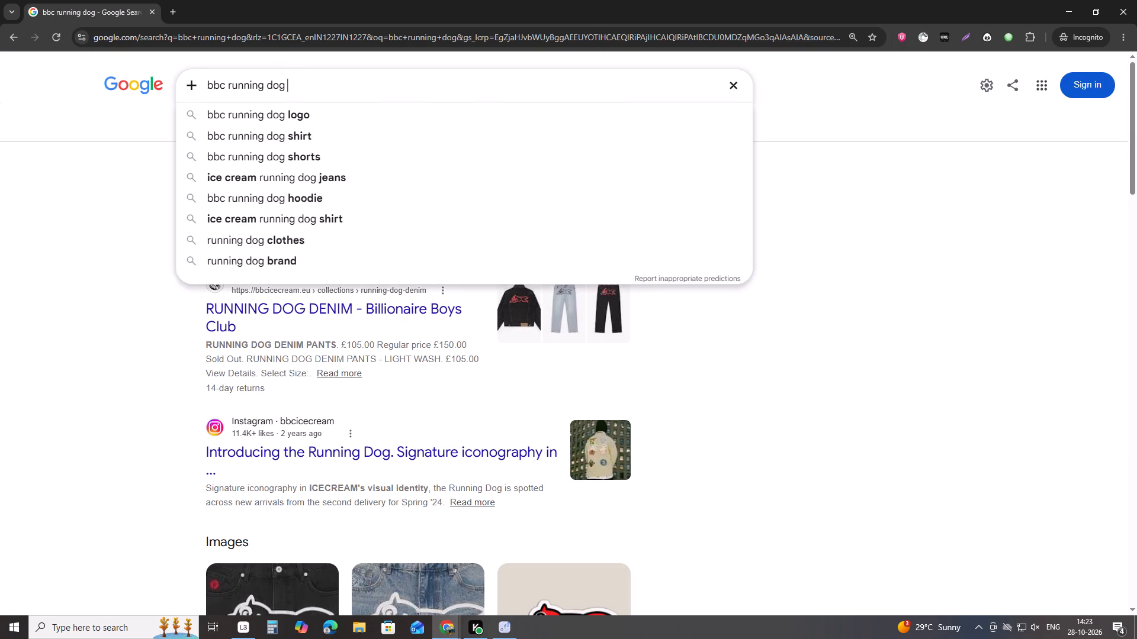
pyautogui.write('taobao')
pyautogui.press('space')
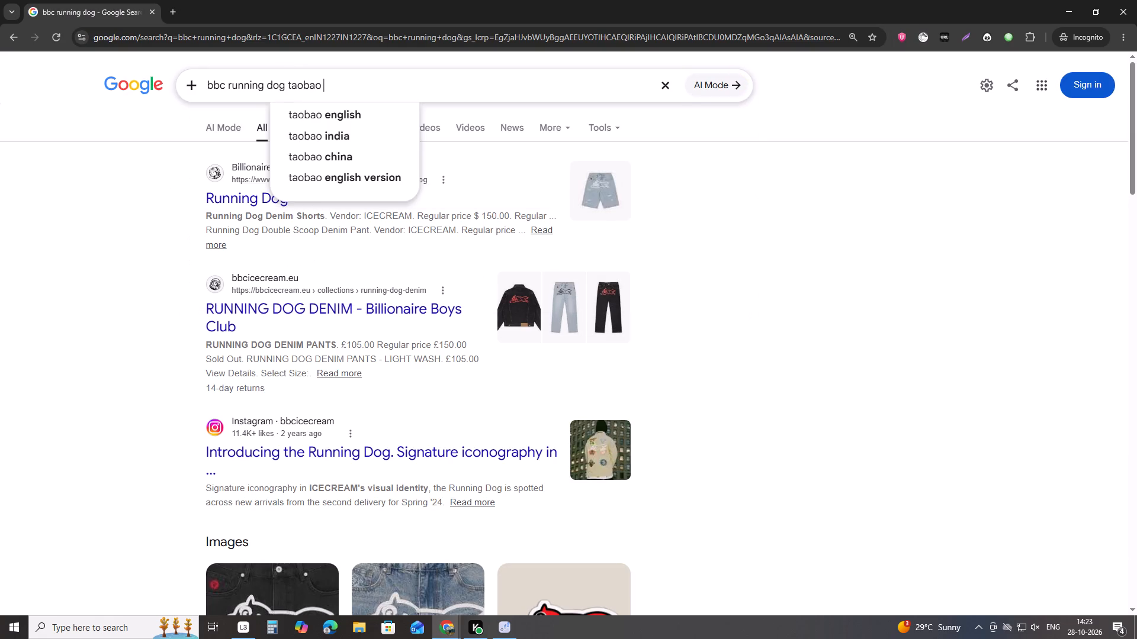
pyautogui.press('Return')
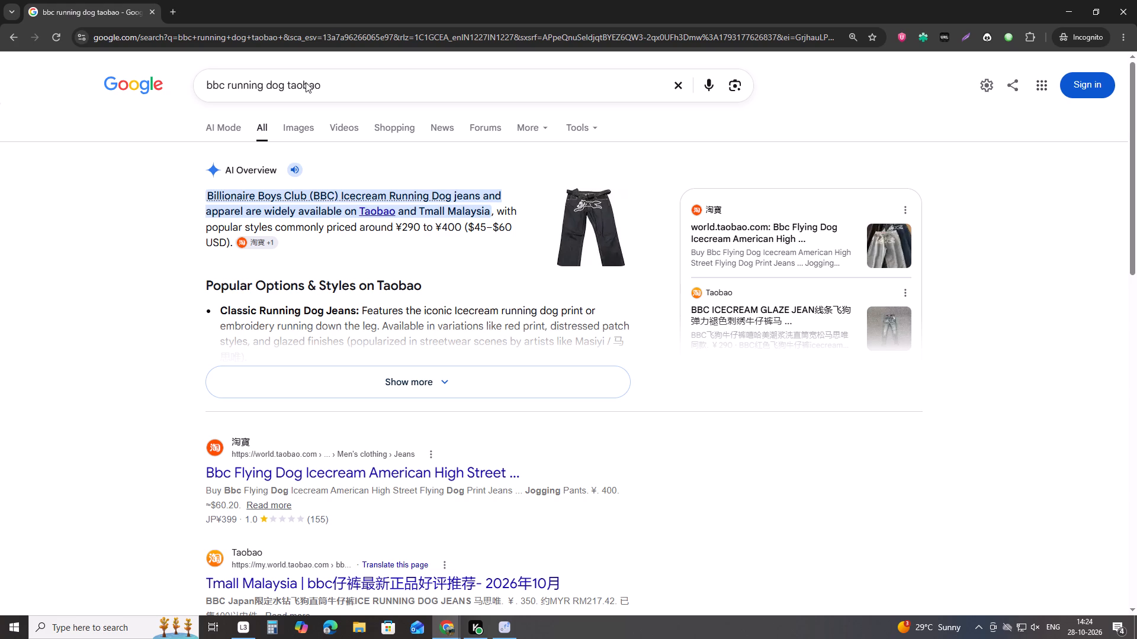
# Open the Tmall Malaysia bbc仔裤 Taobao result in a new tab and switch to it.
pyautogui.scroll(-2, 395, 273)
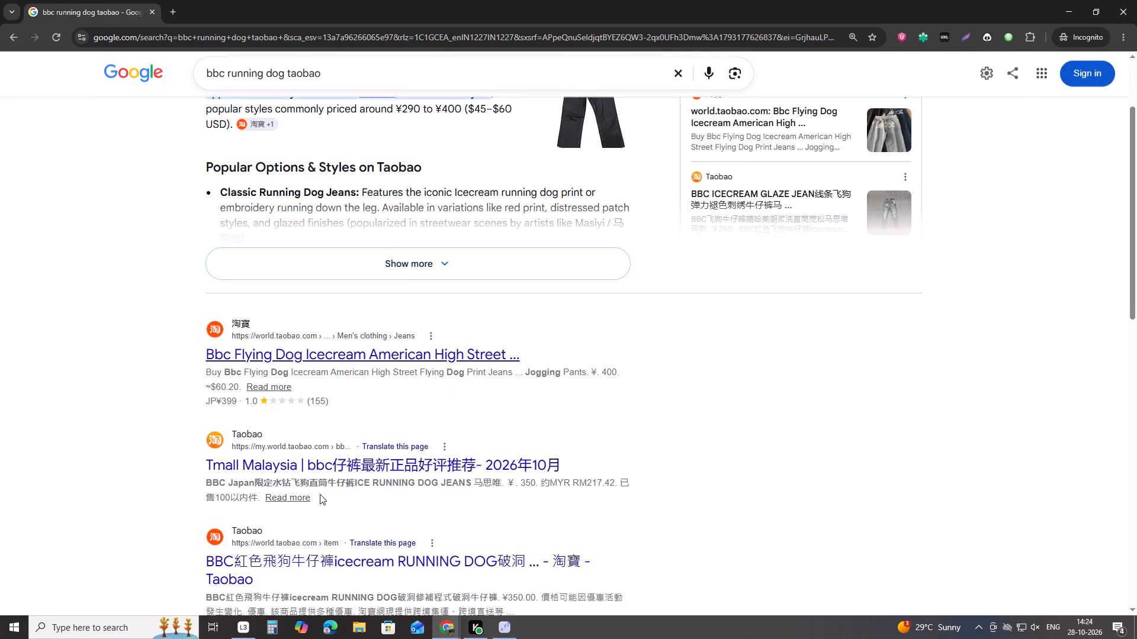
pyautogui.keyDown('ctrl'); pyautogui.moveTo(294, 484); pyautogui.dragTo(290, 492); pyautogui.keyUp('ctrl')
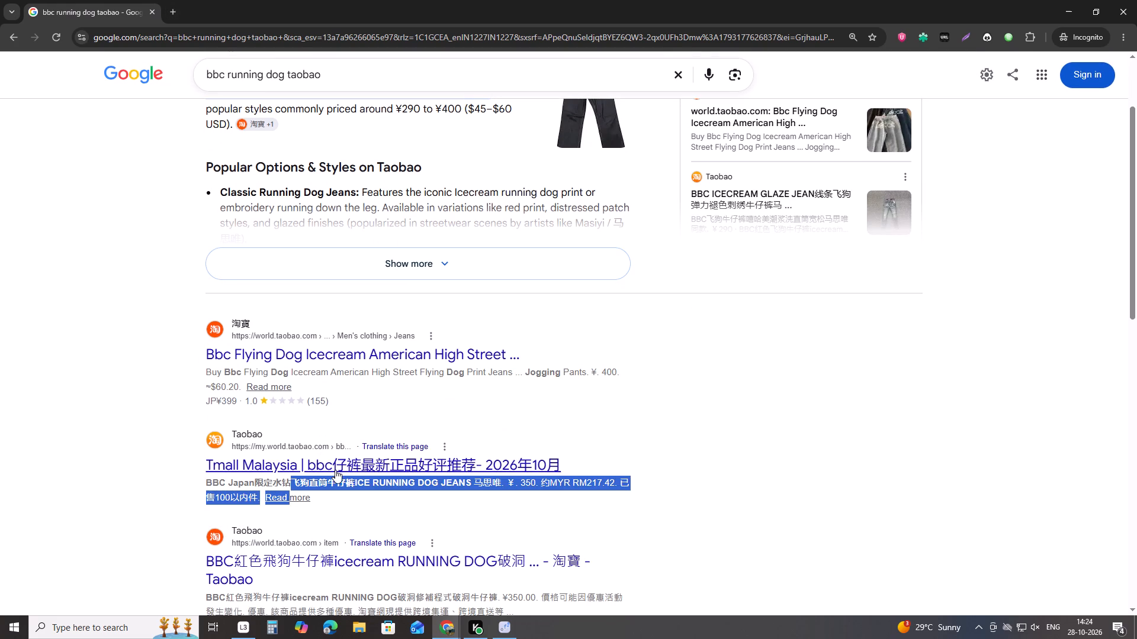
pyautogui.keyDown('ctrl'); pyautogui.click(336, 470); pyautogui.keyUp('ctrl')
pyautogui.click(192, 0)
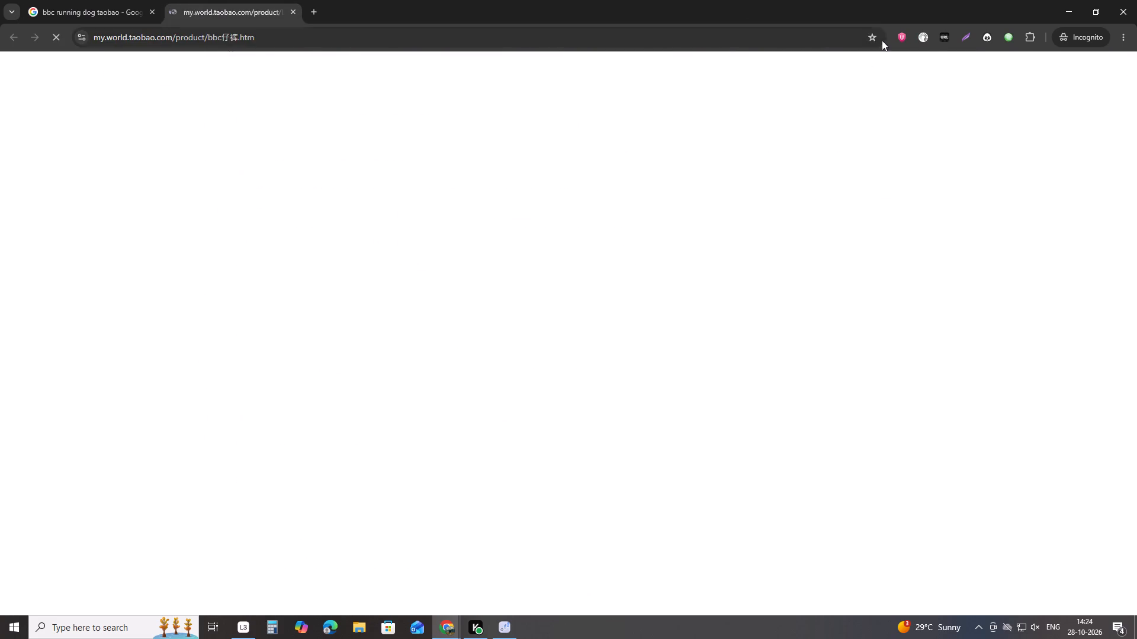
# Open the RedPoints IPR Plugin on the Taobao listing page and restart the BBC Ice Cream Running Dog detection task.
pyautogui.click(932, 45)
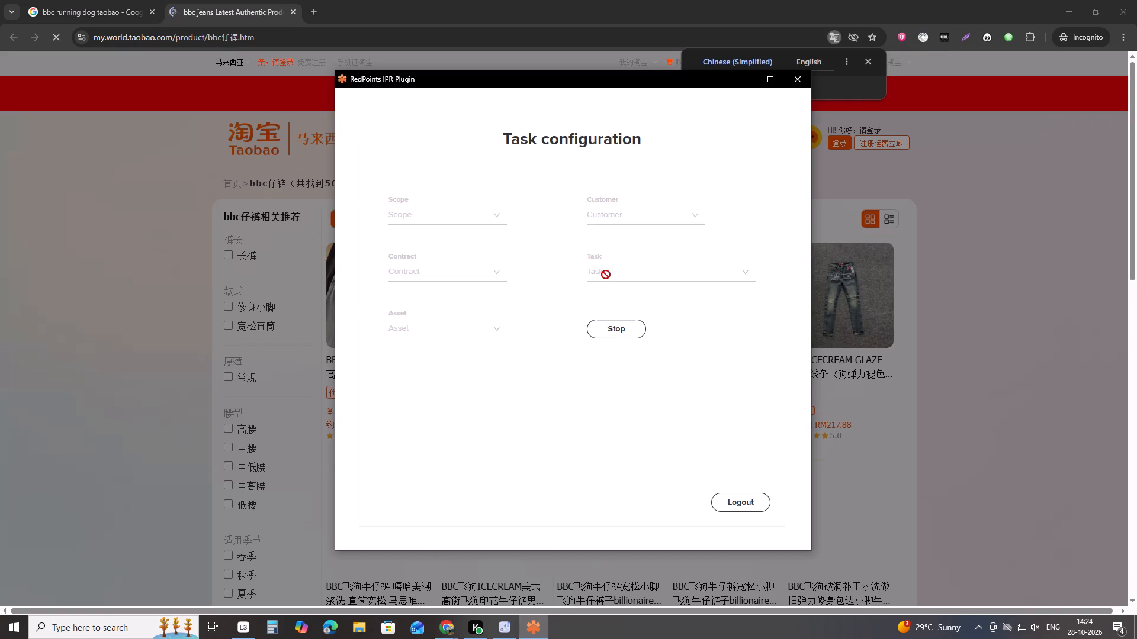
pyautogui.tripleClick(606, 275)
pyautogui.click(606, 275)
pyautogui.click(600, 277)
pyautogui.tripleClick(604, 272)
pyautogui.tripleClick(604, 272)
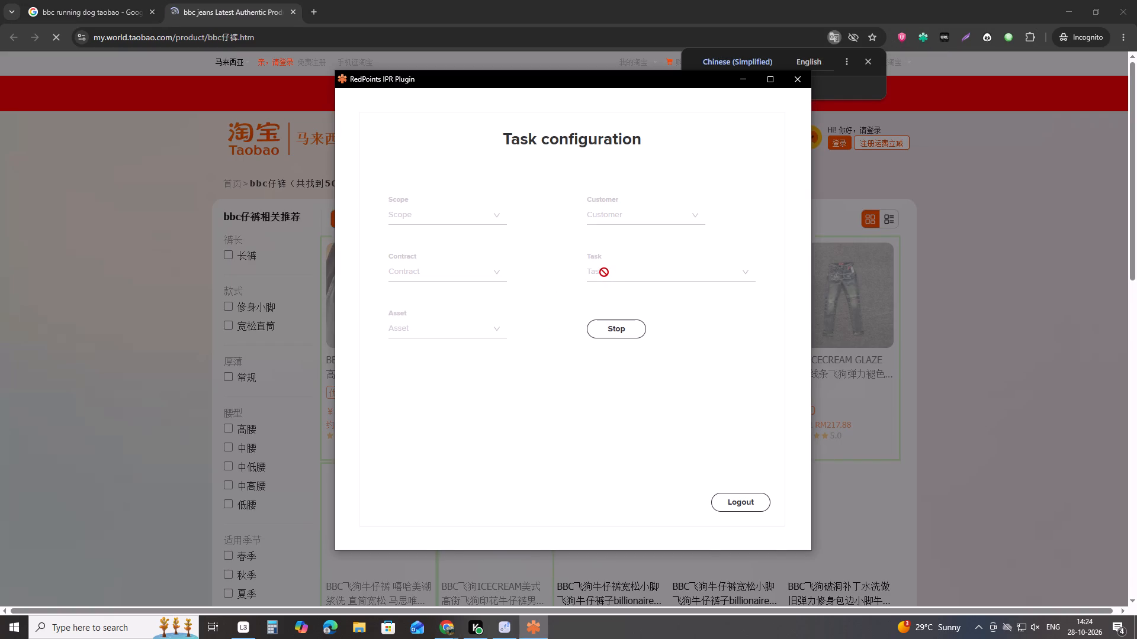
pyautogui.tripleClick(603, 273)
pyautogui.tripleClick(603, 274)
pyautogui.click(602, 279)
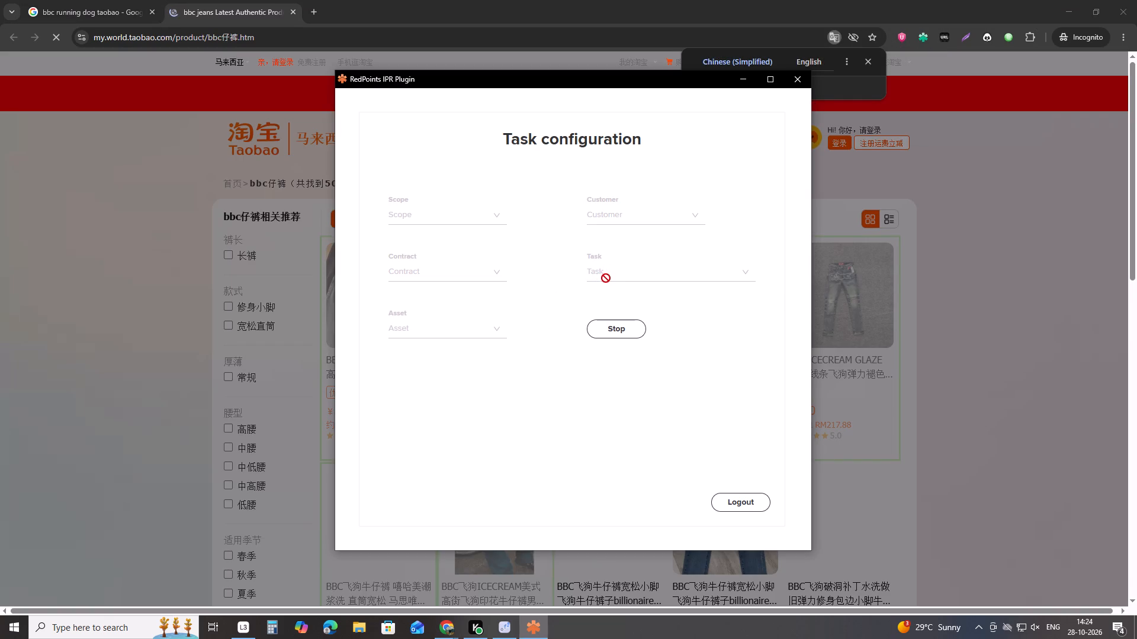
pyautogui.click(606, 278)
pyautogui.click(609, 282)
pyautogui.tripleClick(609, 275)
pyautogui.tripleClick(609, 275)
pyautogui.click(608, 274)
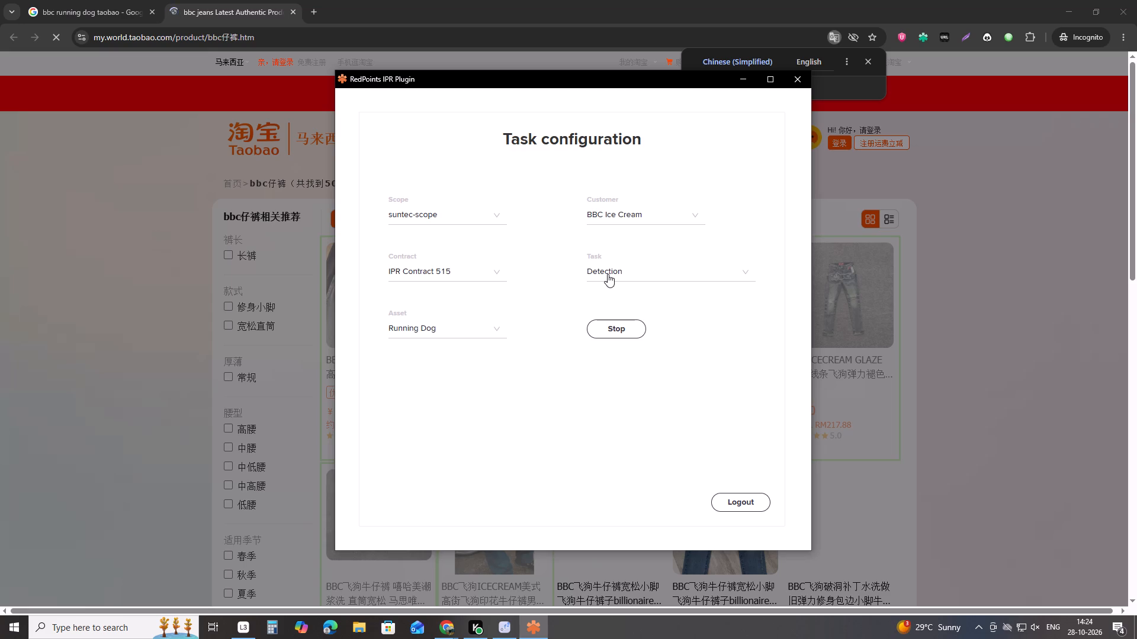
pyautogui.click(608, 322)
pyautogui.click(603, 322)
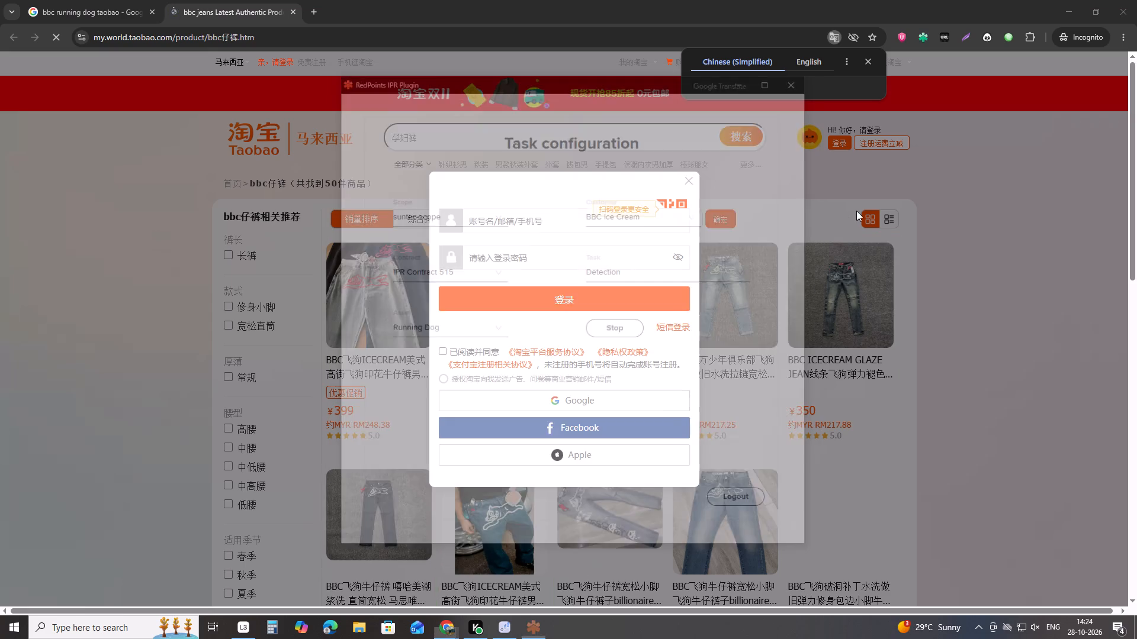
# Dismiss the login pop-up over the Taobao jeans listings and open Taobao's login page.
pyautogui.click(690, 179)
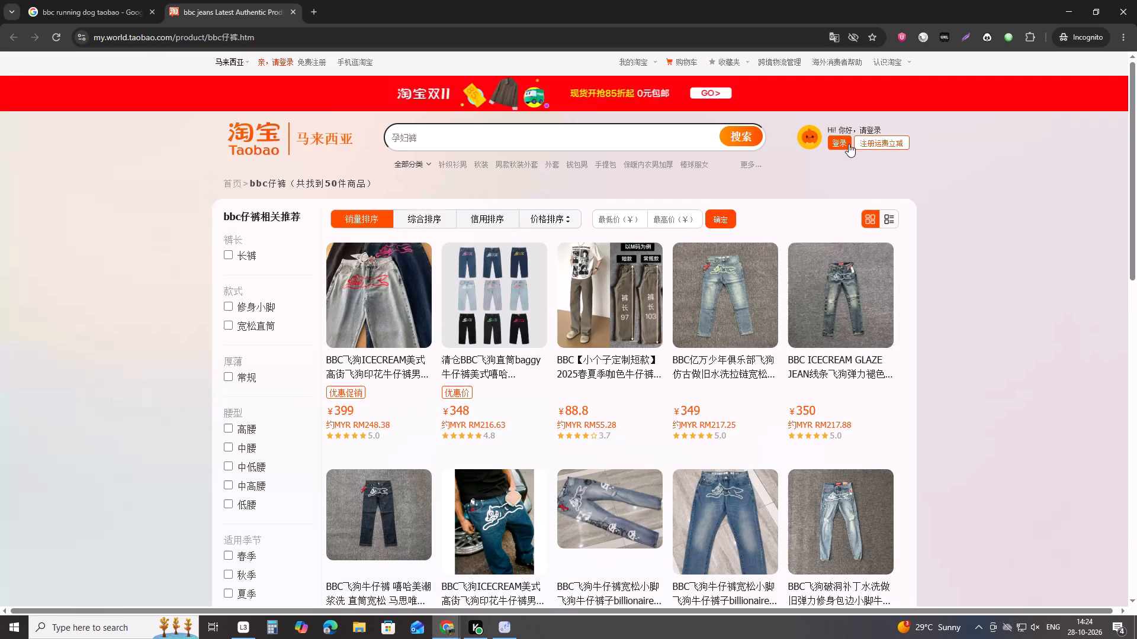
pyautogui.click(849, 141)
pyautogui.hotkey('alt', 'Tab')
pyautogui.hotkey('alt', 'Tab')
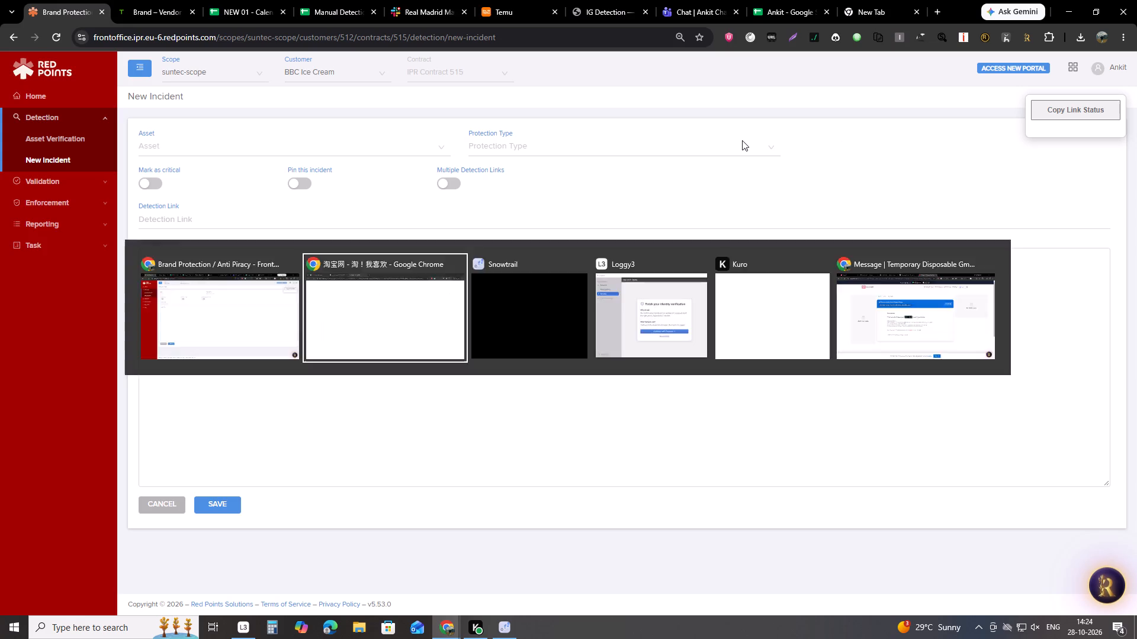
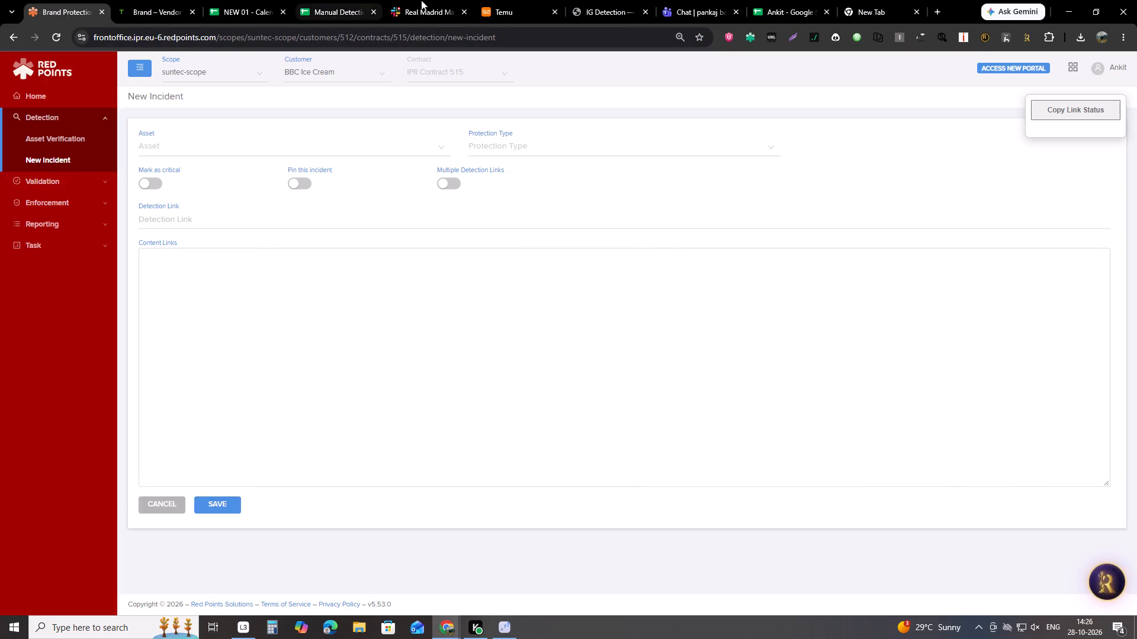
# Open the Manual Detection Records sheet at the Wednesday section, and return to the Taobao listings.
pyautogui.click(346, 0)
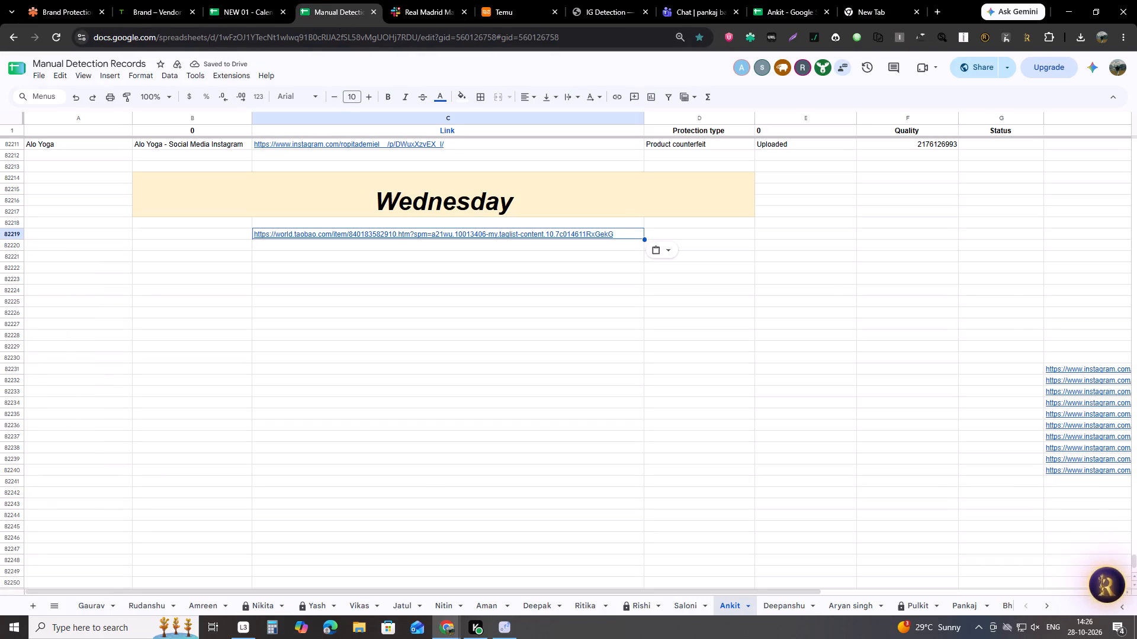
pyautogui.hotkey('alt', 'Tab')
# Inspect the product image of the ¥350 BBC宇航员胶印 slim jeans listing in a separate tab and close it.
pyautogui.scroll(-5, 483, 367)
pyautogui.scroll(-4, 341, 318)
pyautogui.scroll(-2, 216, 317)
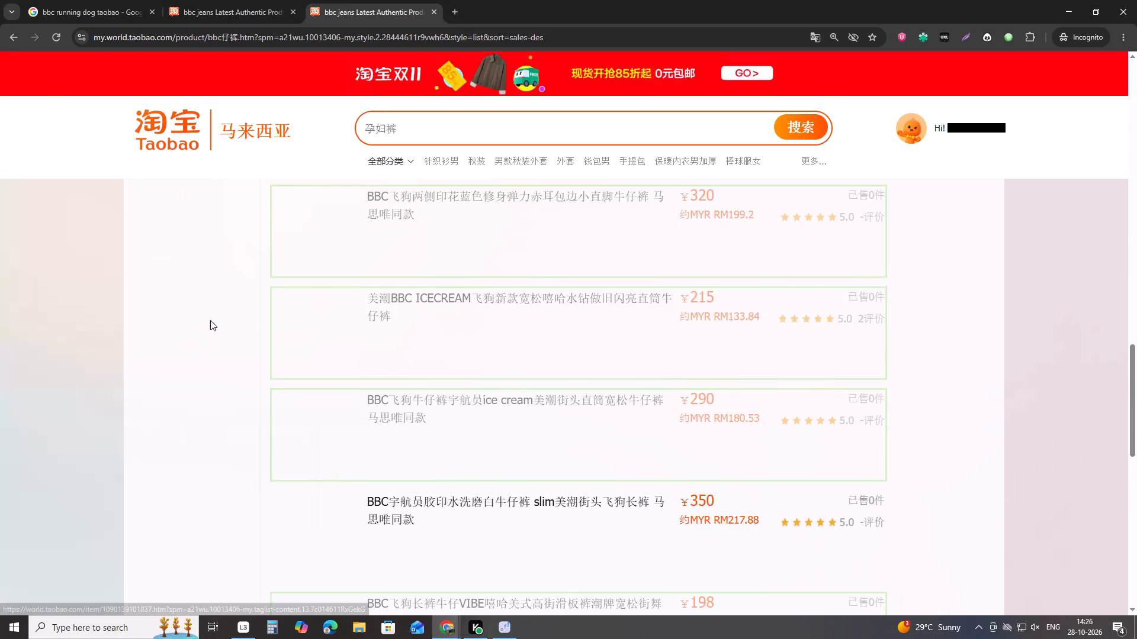
pyautogui.scroll(-2, 210, 320)
pyautogui.rightClick(317, 297)
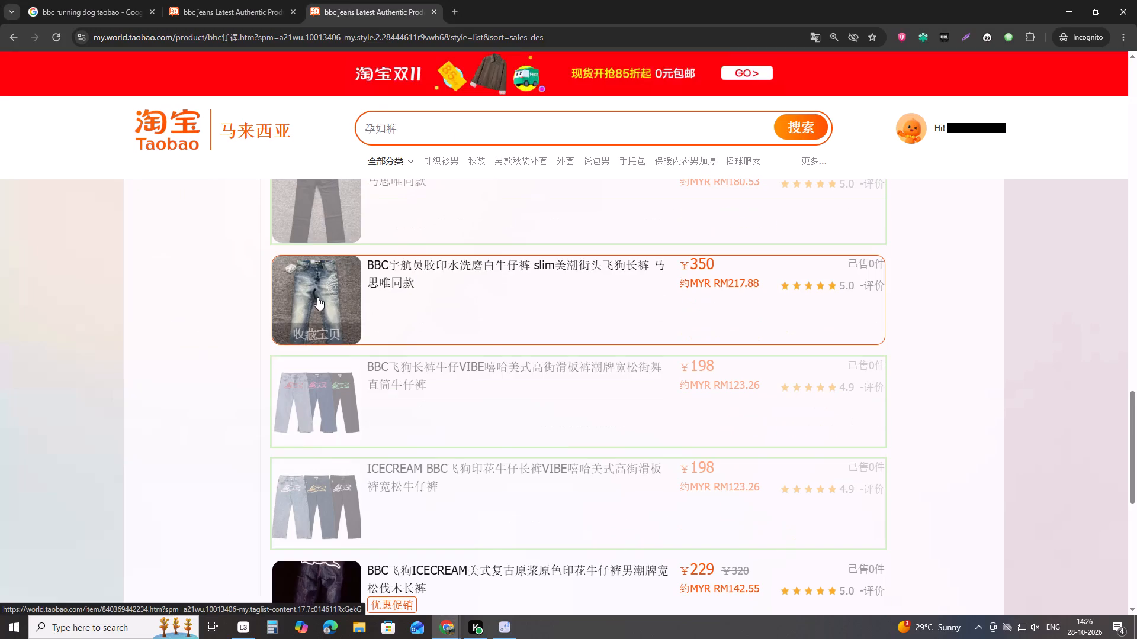
pyautogui.click(398, 450)
pyautogui.click(521, 0)
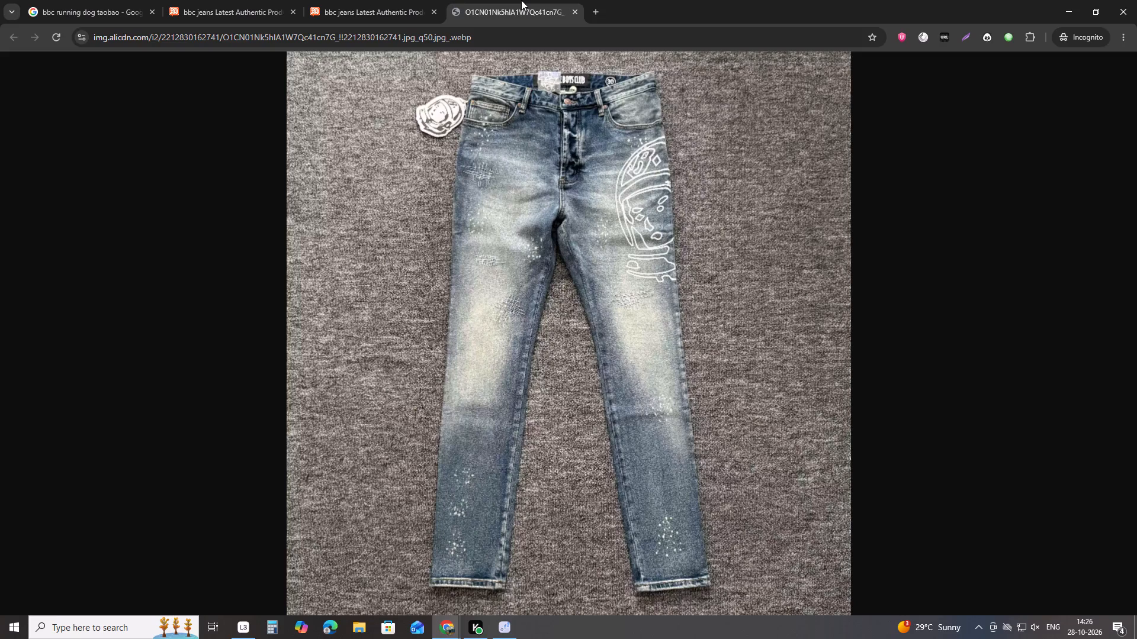
pyautogui.middleClick(521, 0)
# Inspect the product image of the ¥229 BBC飞狗ICECREAM jeans listing in a separate tab and close it.
pyautogui.scroll(-4, 318, 329)
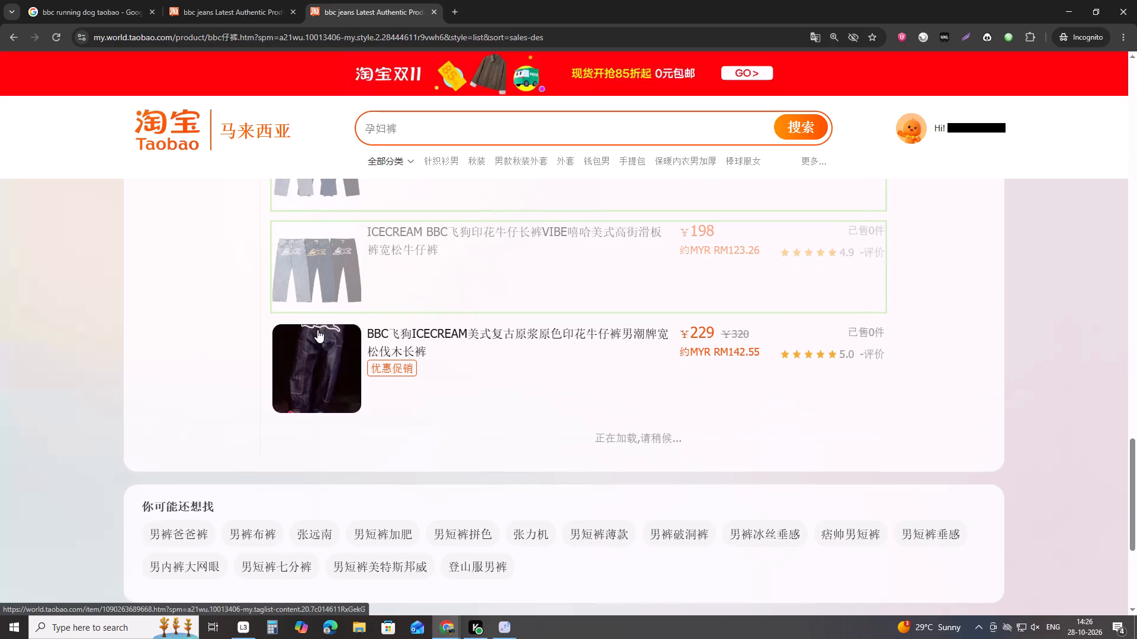
pyautogui.rightClick(311, 361)
pyautogui.click(381, 220)
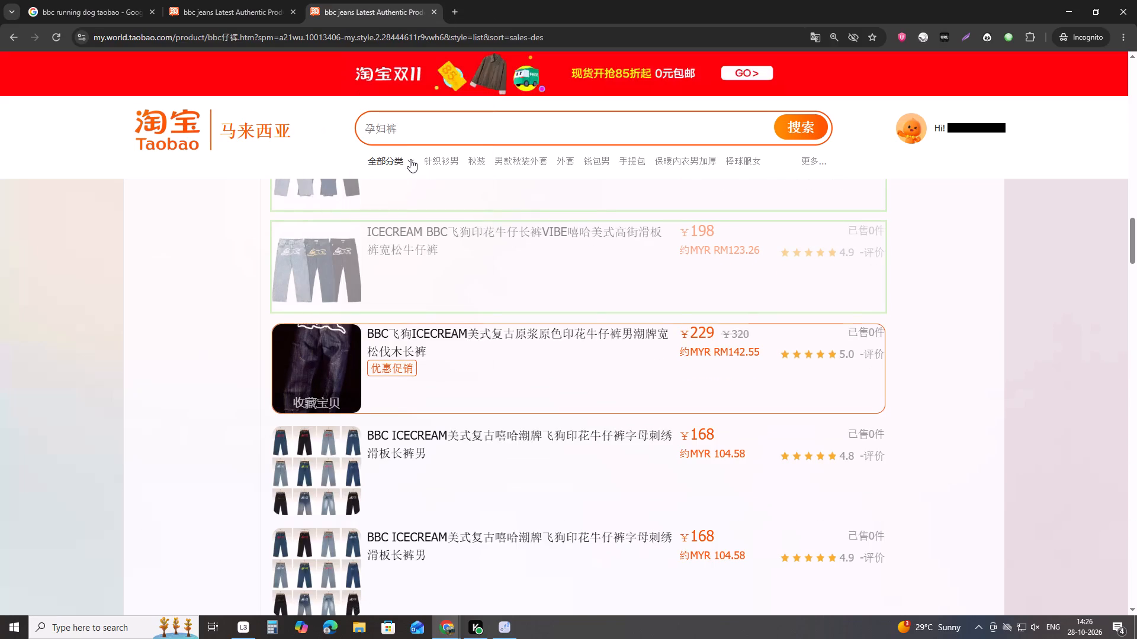
pyautogui.click(493, 0)
pyautogui.middleClick(493, 0)
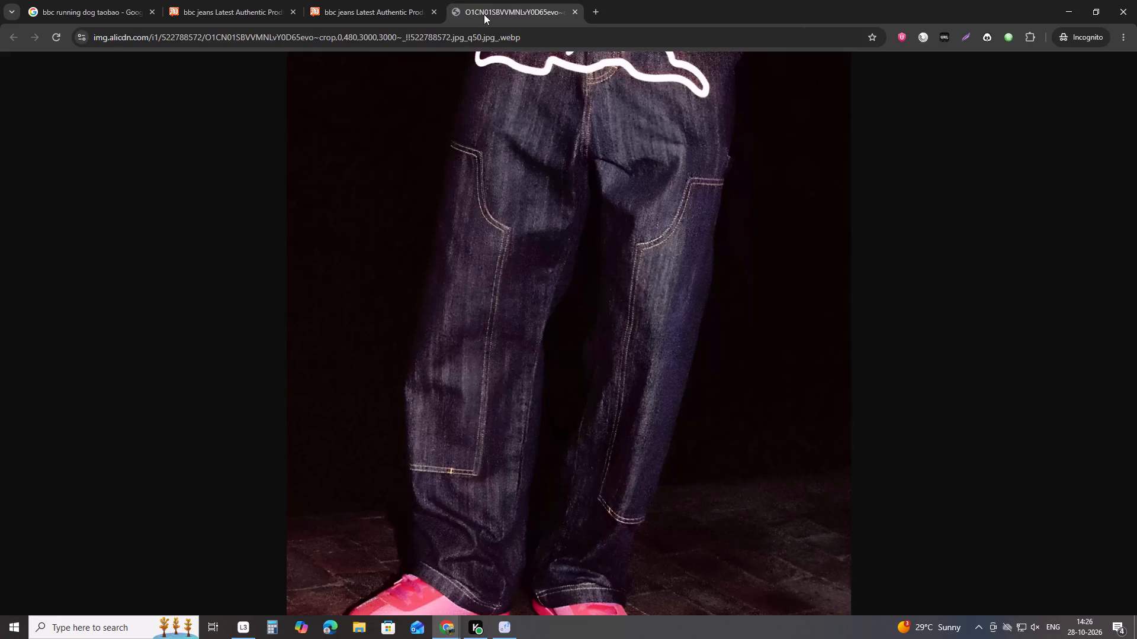
# Examine the newly loaded listings below the ¥229 jeans, including the first ¥168 BBC ICECREAM jeans listing.
pyautogui.scroll(-3, 304, 361)
pyautogui.scroll(-1, 117, 406)
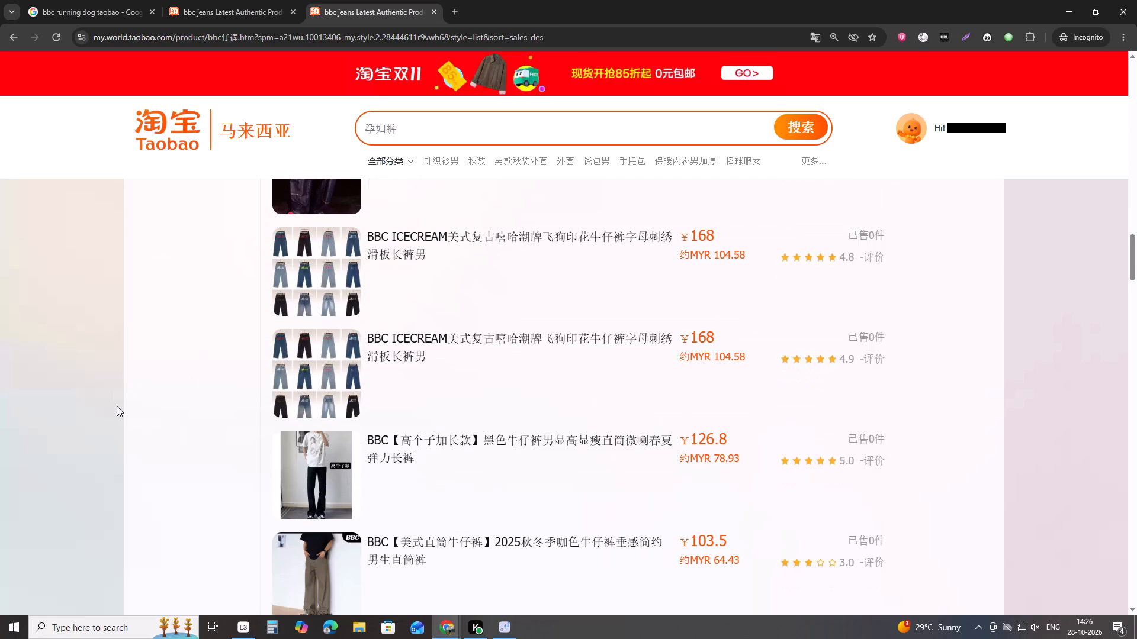
pyautogui.scroll(-5, 117, 407)
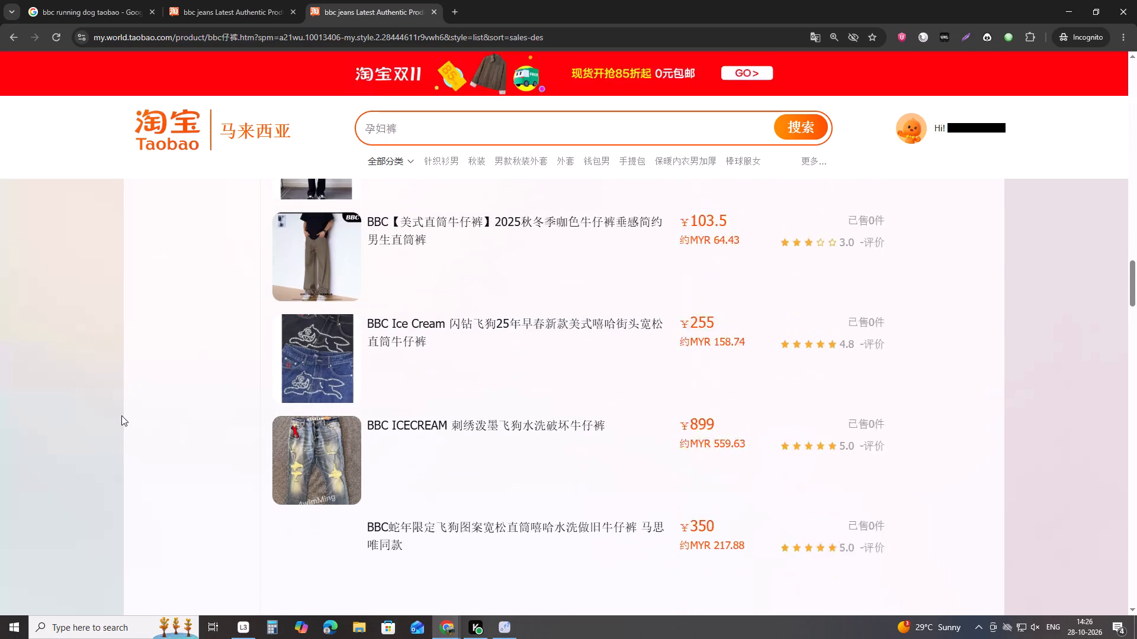
pyautogui.scroll(-1, 121, 415)
pyautogui.scroll(7, 138, 385)
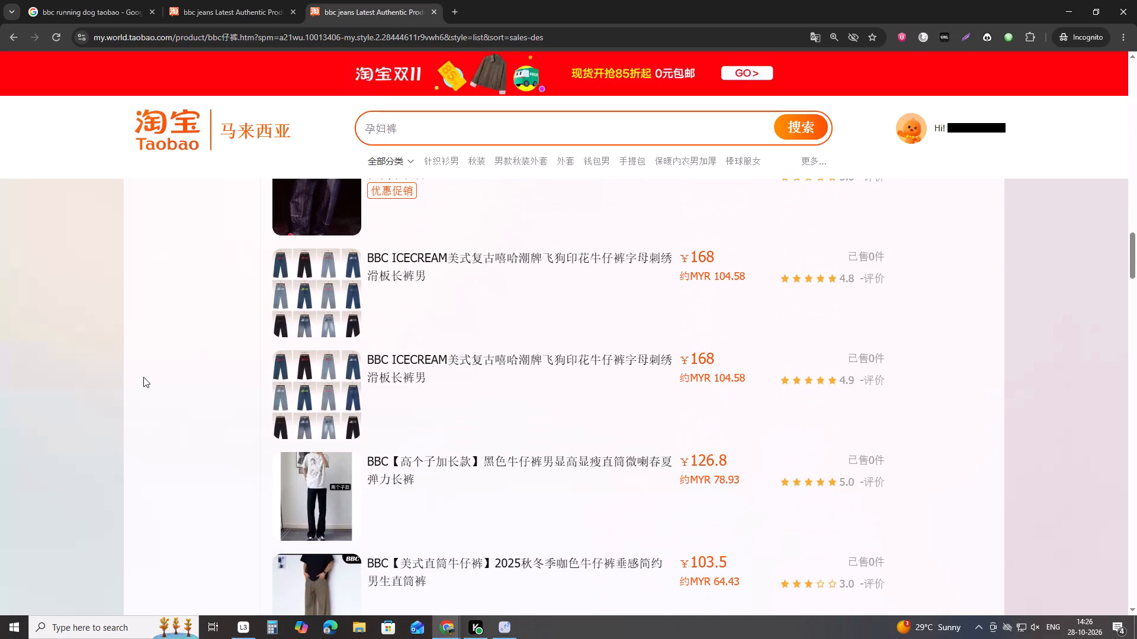
pyautogui.rightClick(396, 257)
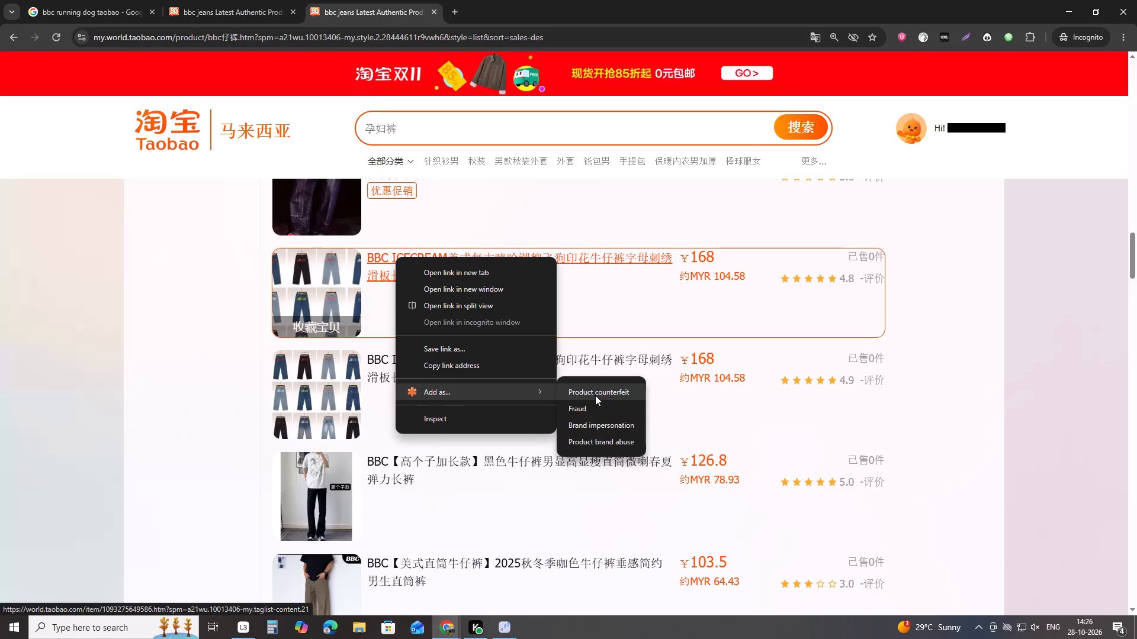
pyautogui.click(0, 395)
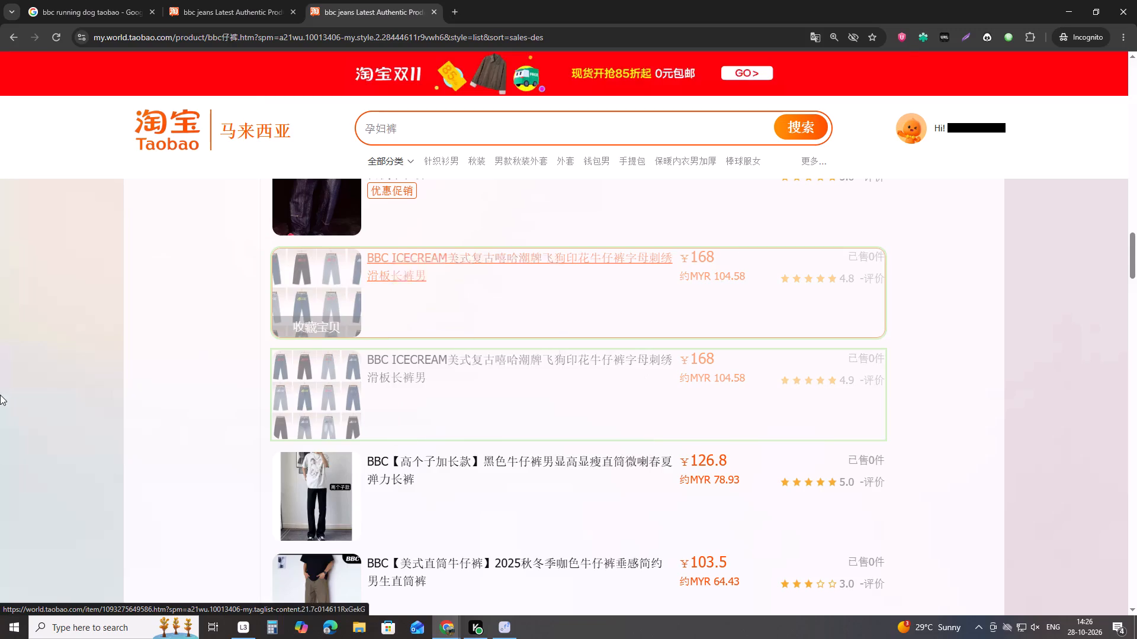
# Copy the link of the vandythepink x BBC联名 BILLIONAIRE BOYS CLUB jeans into Link row 82220 of the Manual Detection Records sheet.
pyautogui.scroll(-11, 393, 377)
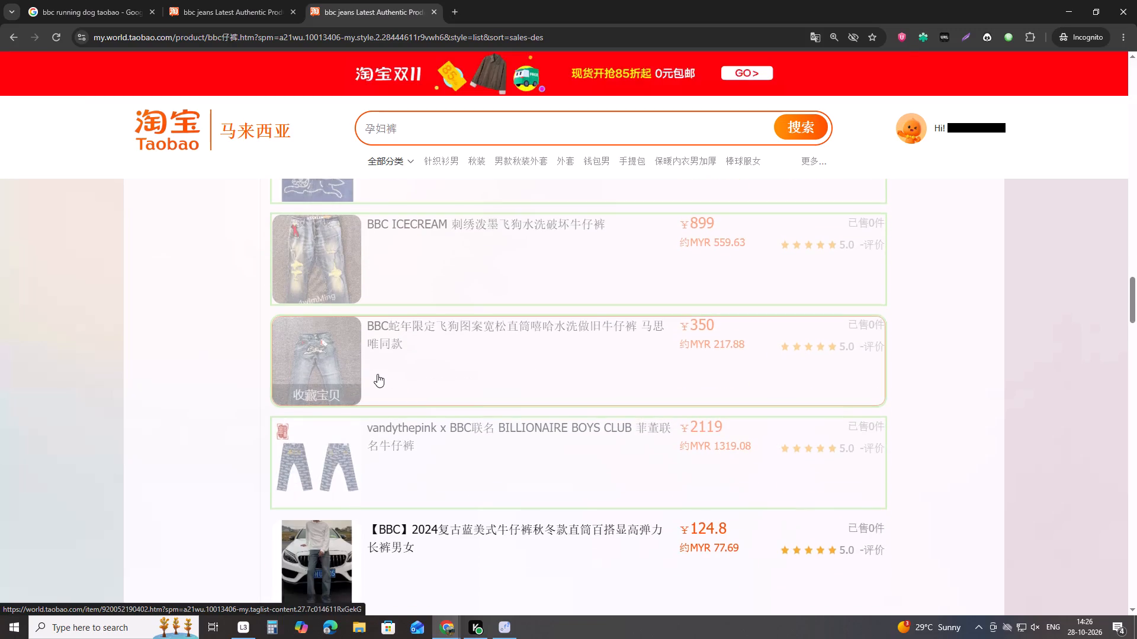
pyautogui.scroll(-1, 377, 374)
pyautogui.scroll(-2, 225, 350)
pyautogui.scroll(2, 225, 350)
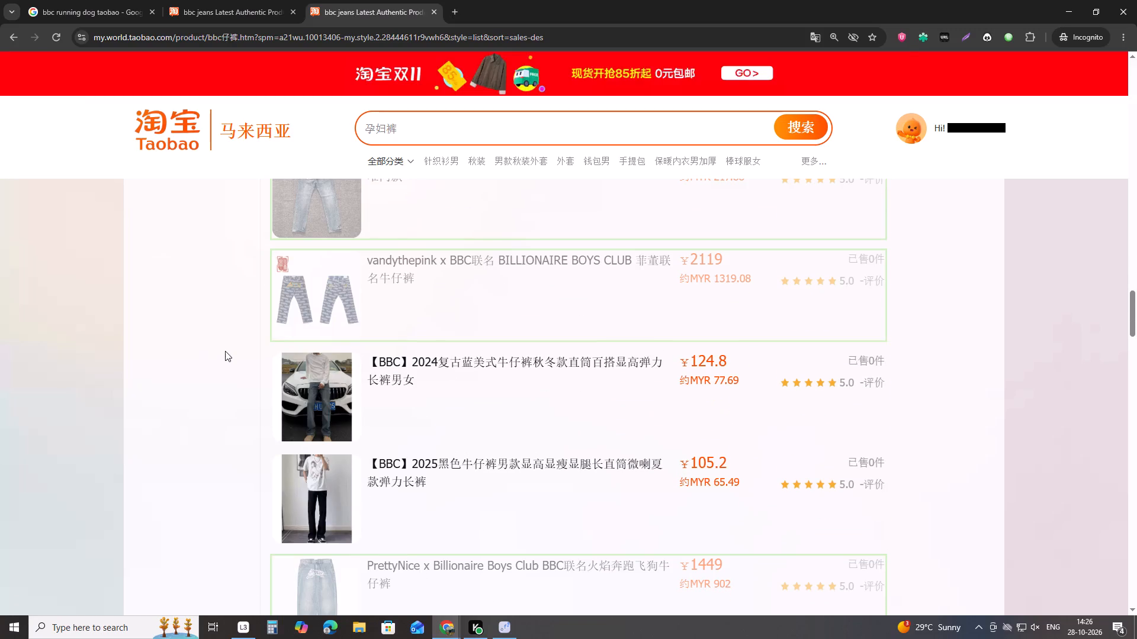
pyautogui.rightClick(293, 306)
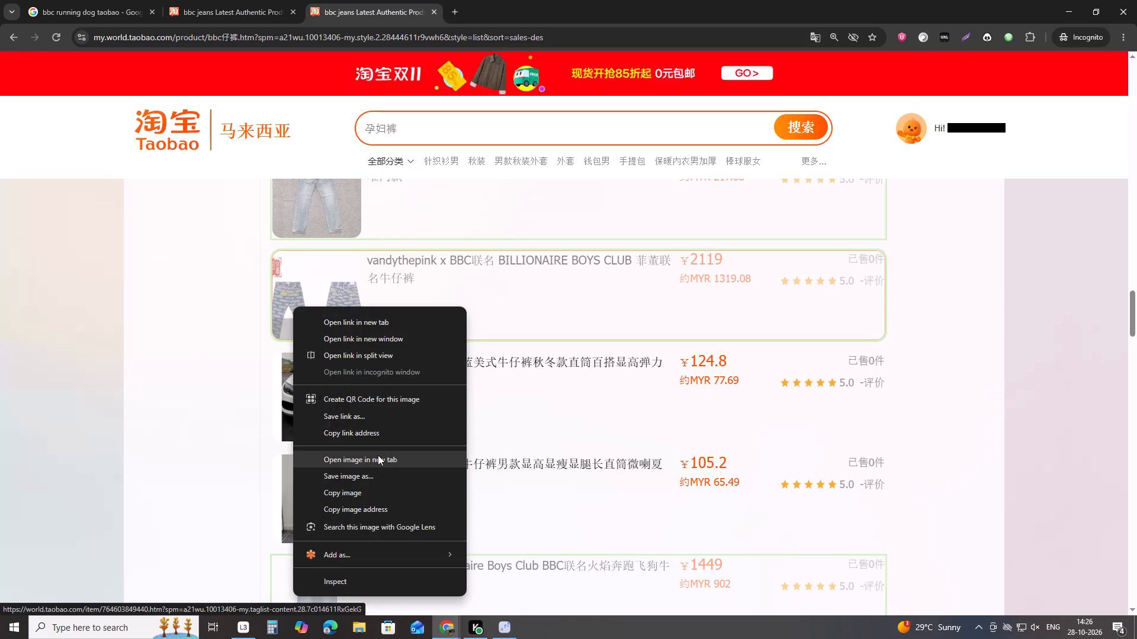
pyautogui.rightClick(572, 258)
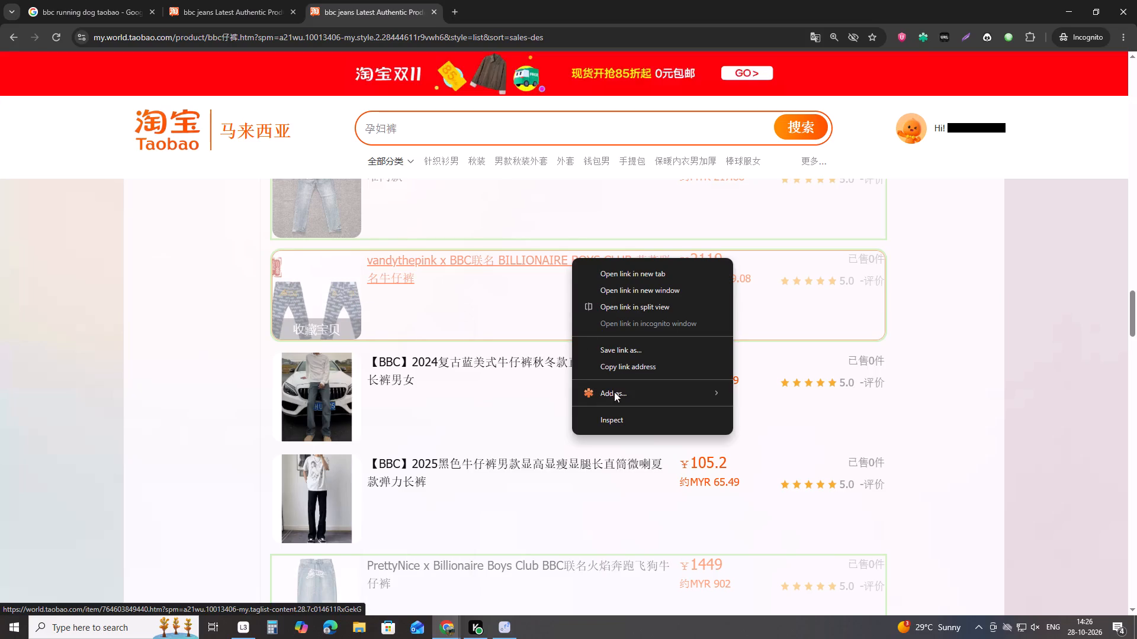
pyautogui.click(615, 370)
pyautogui.hotkey('alt', 'Tab')
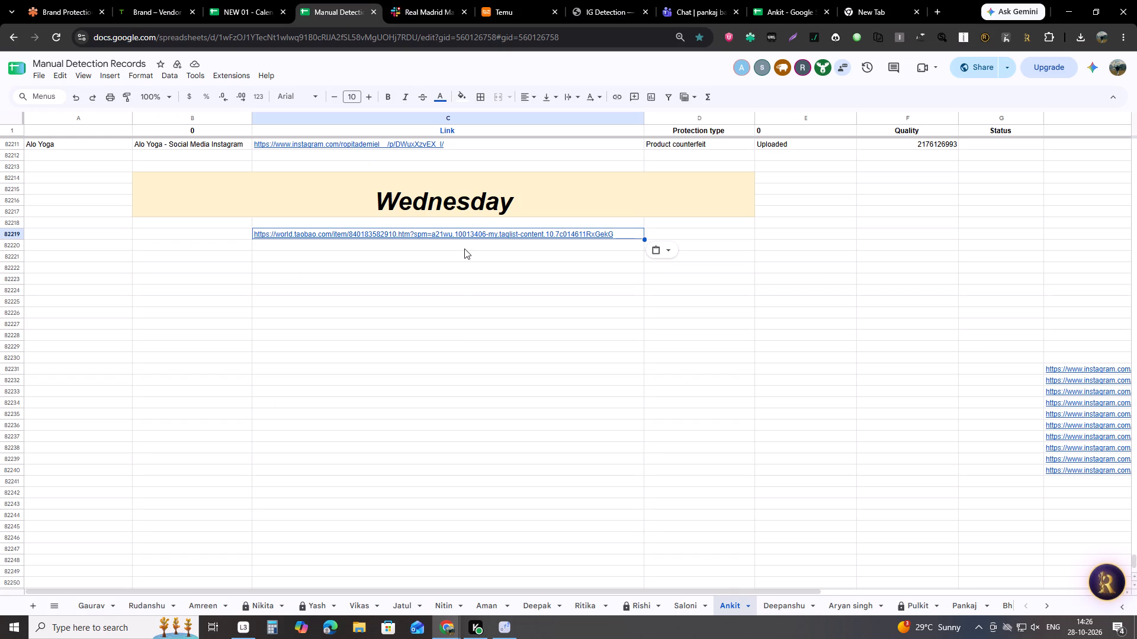
pyautogui.click(464, 248)
pyautogui.hotkey('ctrl', 'v')
pyautogui.click(464, 254)
# Return to Taobao and examine the remaining BBC jeans listings down to the end of the loaded batch for unmarked Running Dog products.
pyautogui.hotkey('alt', 'Tab')
pyautogui.scroll(-6, 412, 404)
pyautogui.scroll(-3, 277, 375)
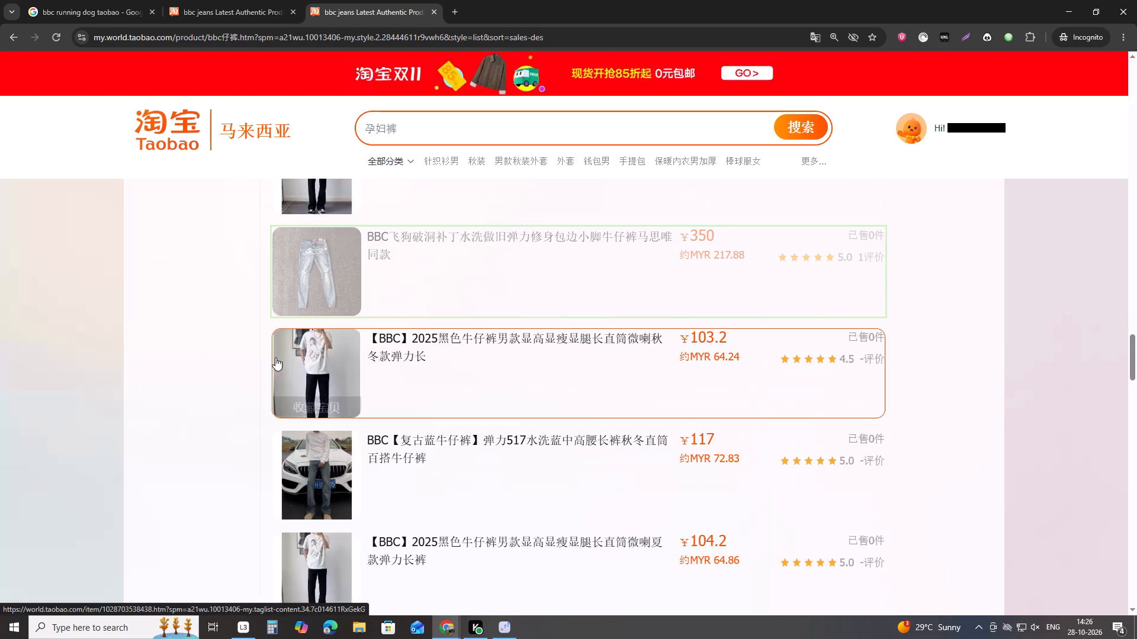
pyautogui.scroll(-16, 264, 363)
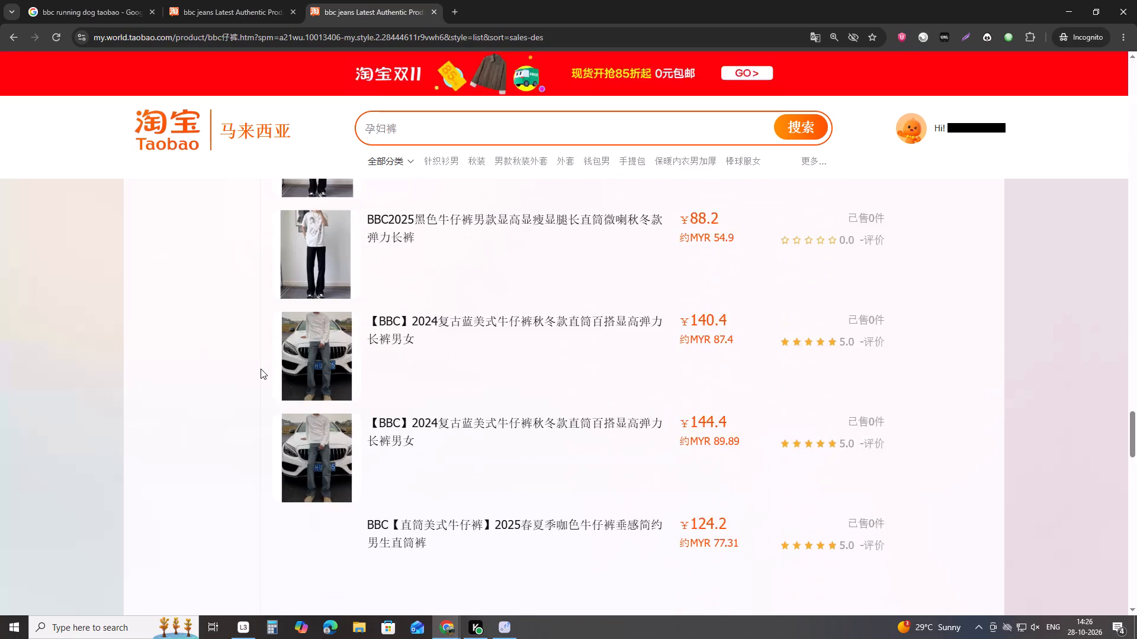
pyautogui.scroll(-10, 261, 369)
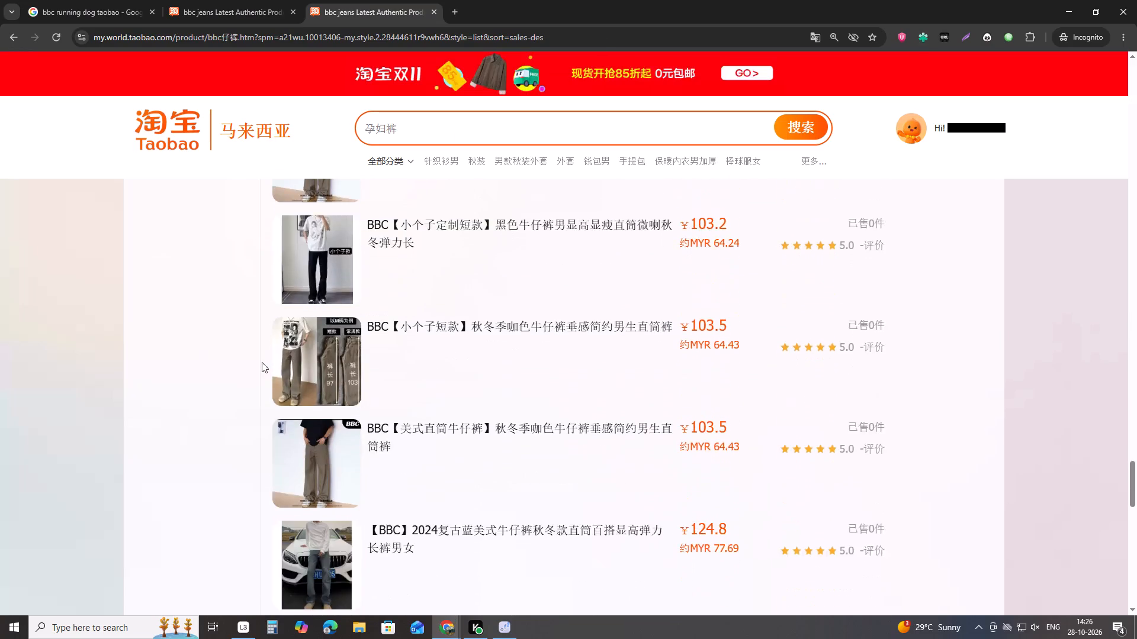
pyautogui.scroll(-4, 262, 362)
pyautogui.scroll(-4, 165, 376)
pyautogui.scroll(-3, 407, 356)
pyautogui.scroll(-3, 85, 388)
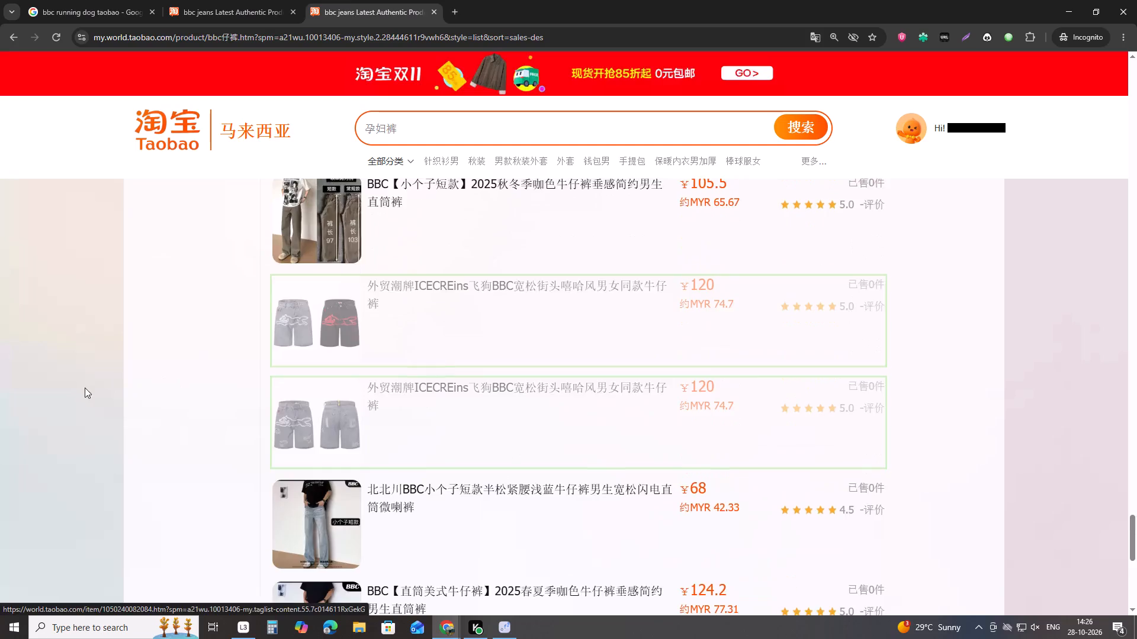
pyautogui.scroll(-2, 295, 369)
pyautogui.scroll(-3, 209, 376)
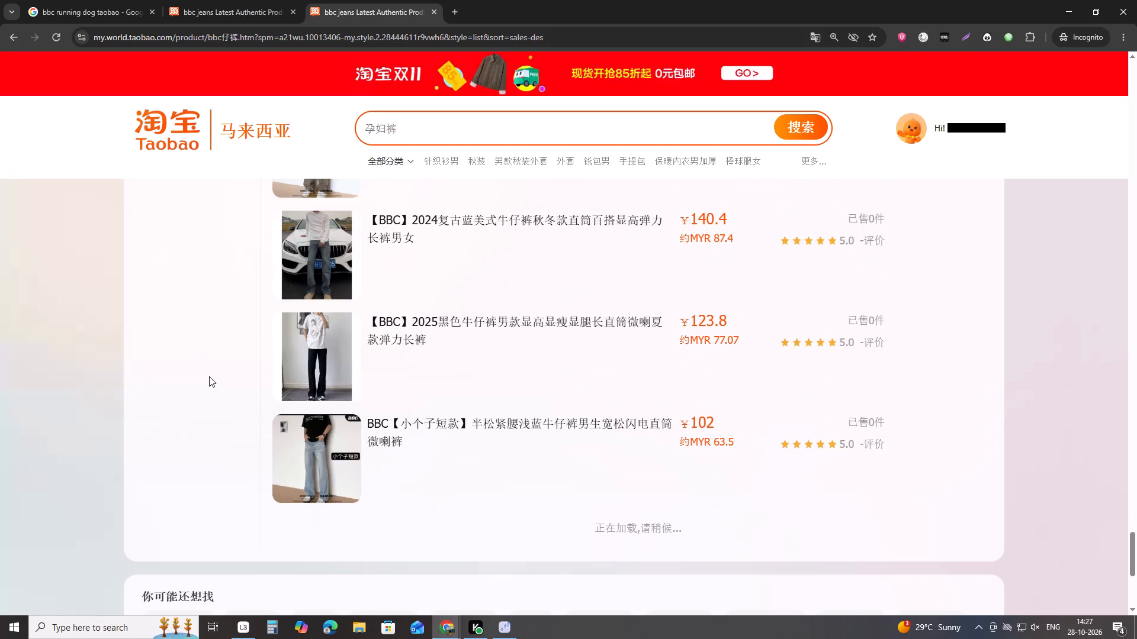
pyautogui.scroll(-3, 209, 376)
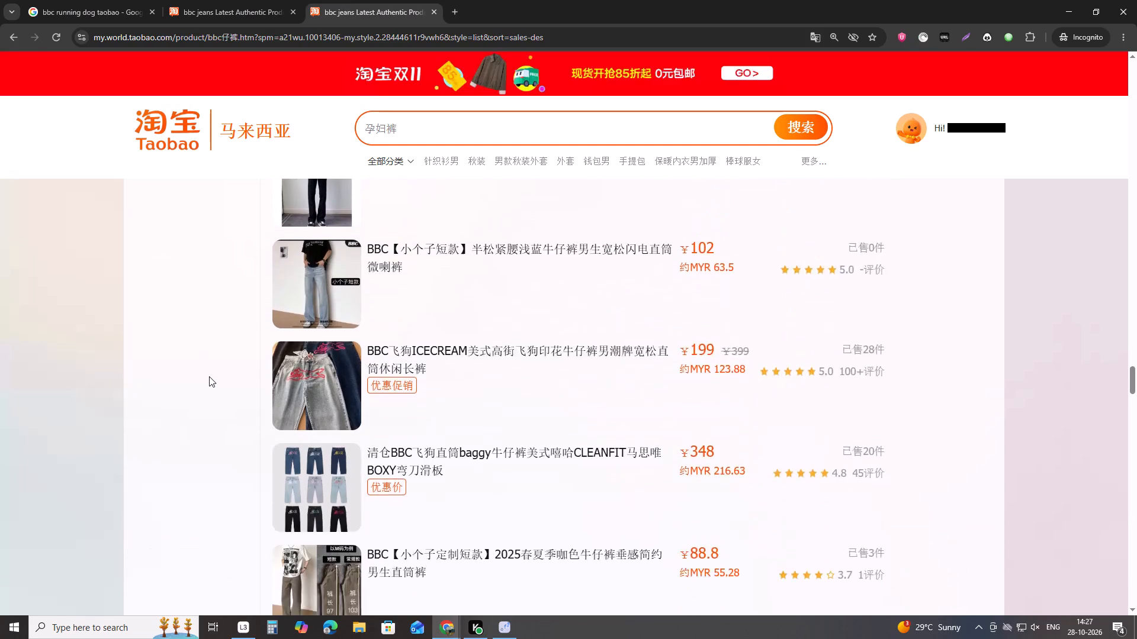
# Copy the link of the ¥350 BBC ICECREAM 冰淇淋刺绣 jeans into the next empty Link cell under Wednesday in the Manual Detection Records sheet.
pyautogui.scroll(-4, 209, 376)
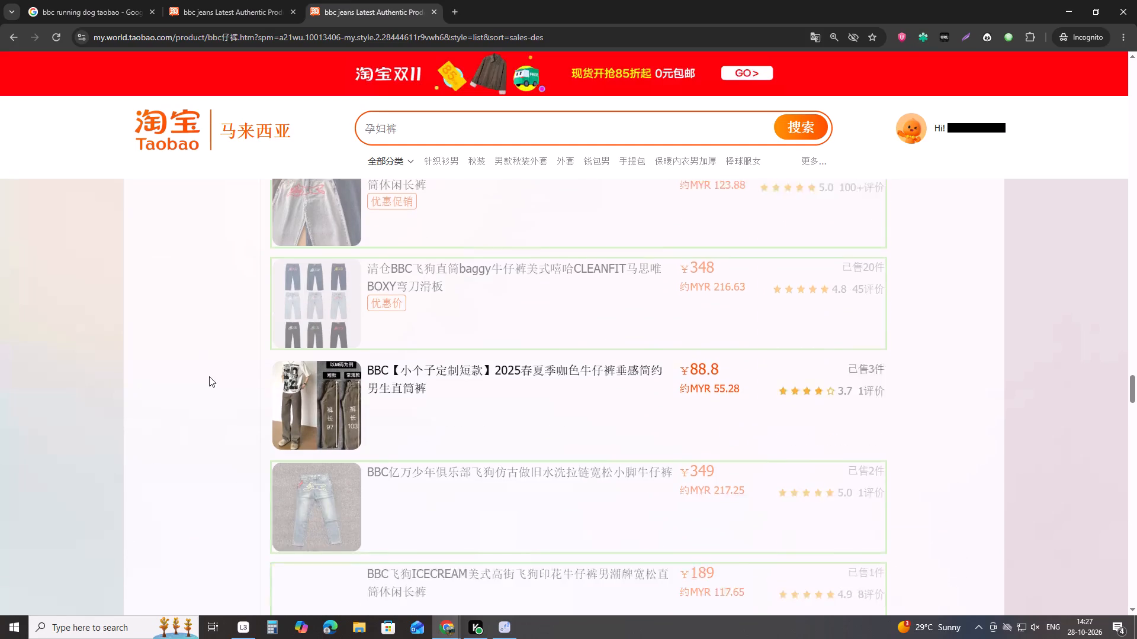
pyautogui.scroll(-11, 209, 376)
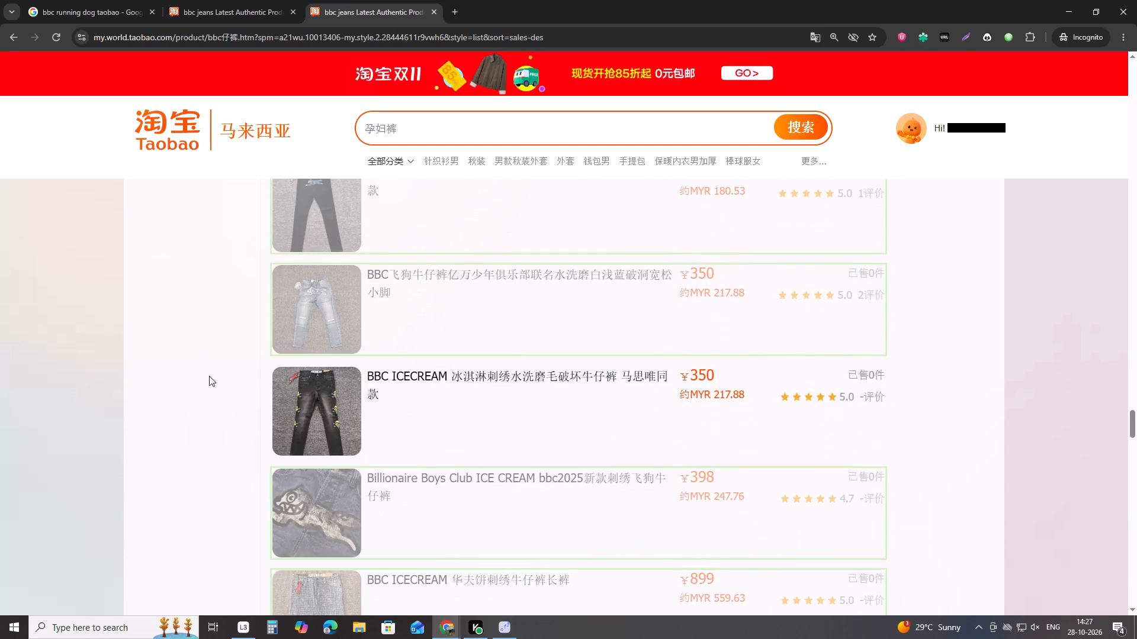
pyautogui.rightClick(392, 375)
pyautogui.click(472, 483)
pyautogui.hotkey('alt', 'Tab')
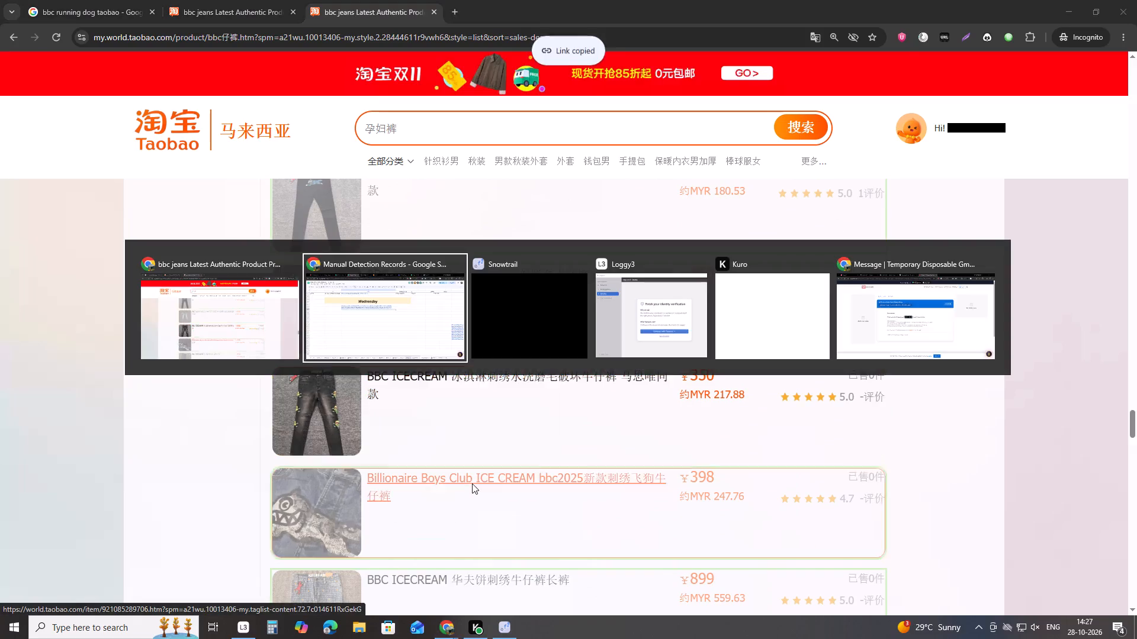
pyautogui.hotkey('ctrl', 'v')
pyautogui.click(482, 267)
# Return to Taobao and examine the listings after the Billionaire Boys Club embroidered jeans for unmarked Running Dog products.
pyautogui.hotkey('alt', 'Tab')
pyautogui.scroll(-5, 306, 428)
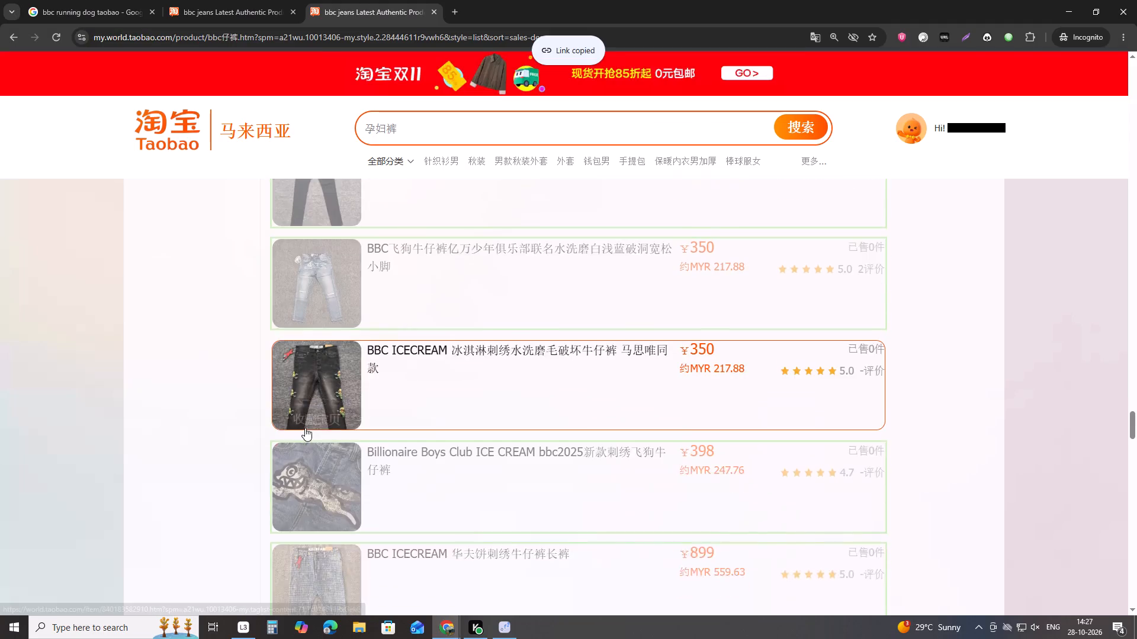
pyautogui.scroll(-1, 305, 428)
pyautogui.scroll(-7, 198, 412)
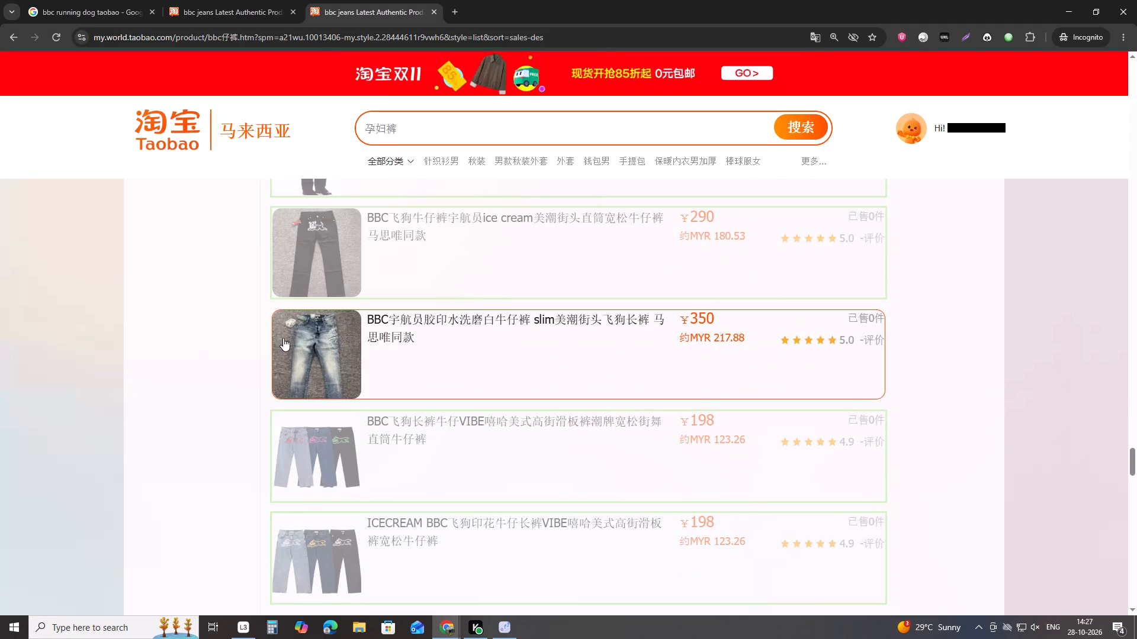
pyautogui.scroll(-5, 297, 345)
pyautogui.scroll(-1, 191, 405)
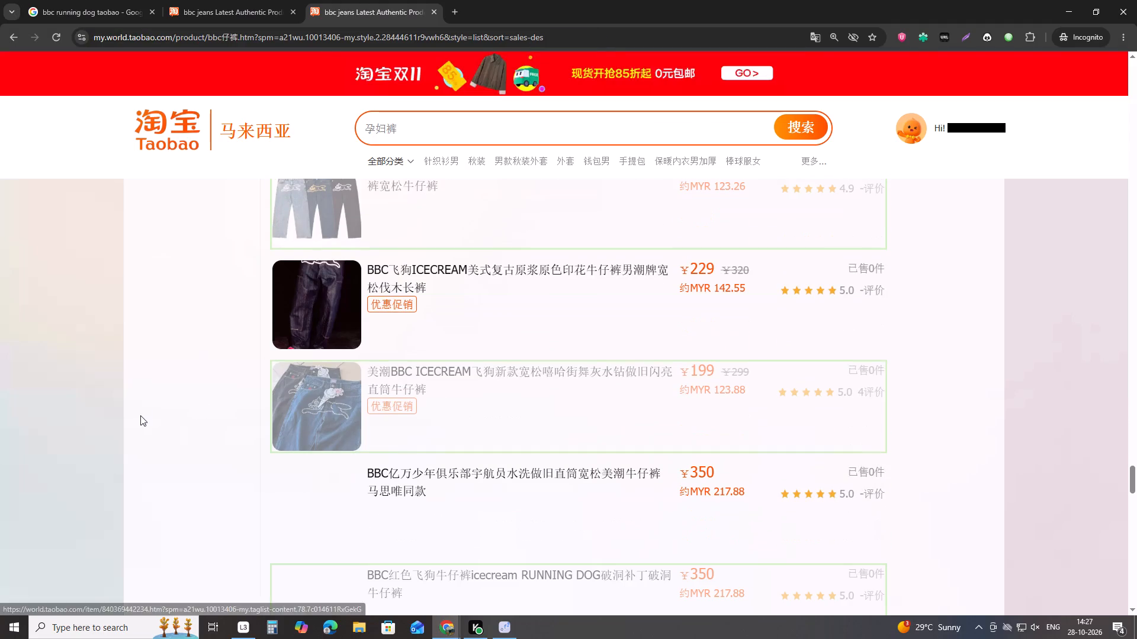
pyautogui.scroll(-6, 314, 324)
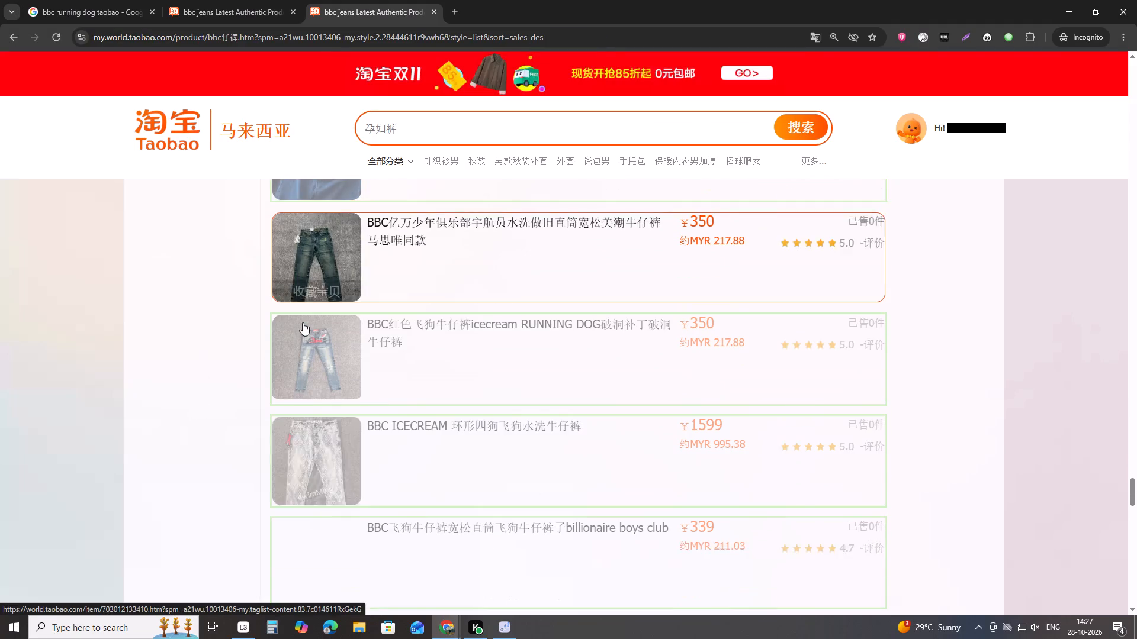
pyautogui.scroll(-14, 303, 322)
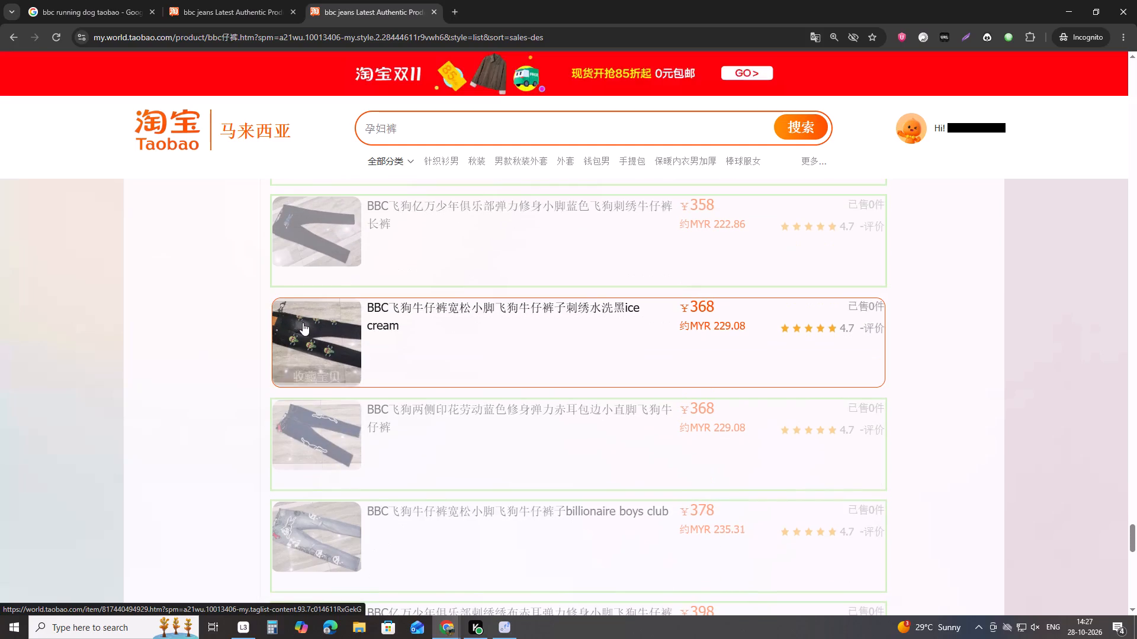
pyautogui.scroll(-14, 303, 322)
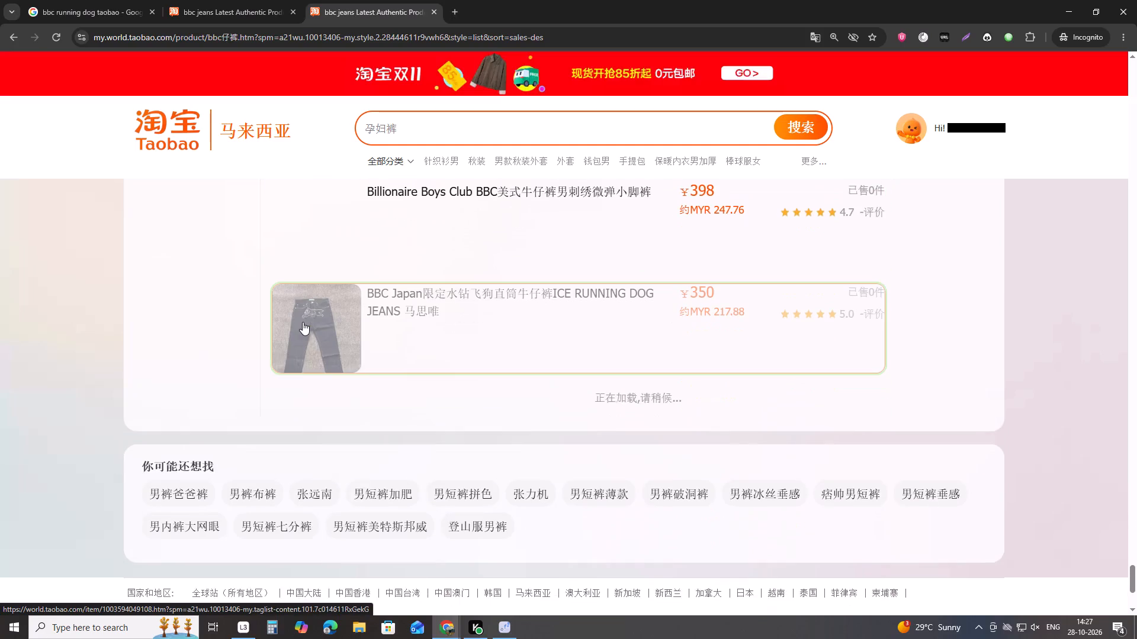
# Copy the link of the ¥350 BBC ICECREAM 冰淇淋刺绣水洗磨毛破坏牛仔裤 listing into Link row 82222 of the Manual Detection Records sheet.
pyautogui.scroll(2, 303, 318)
pyautogui.scroll(-5, 303, 318)
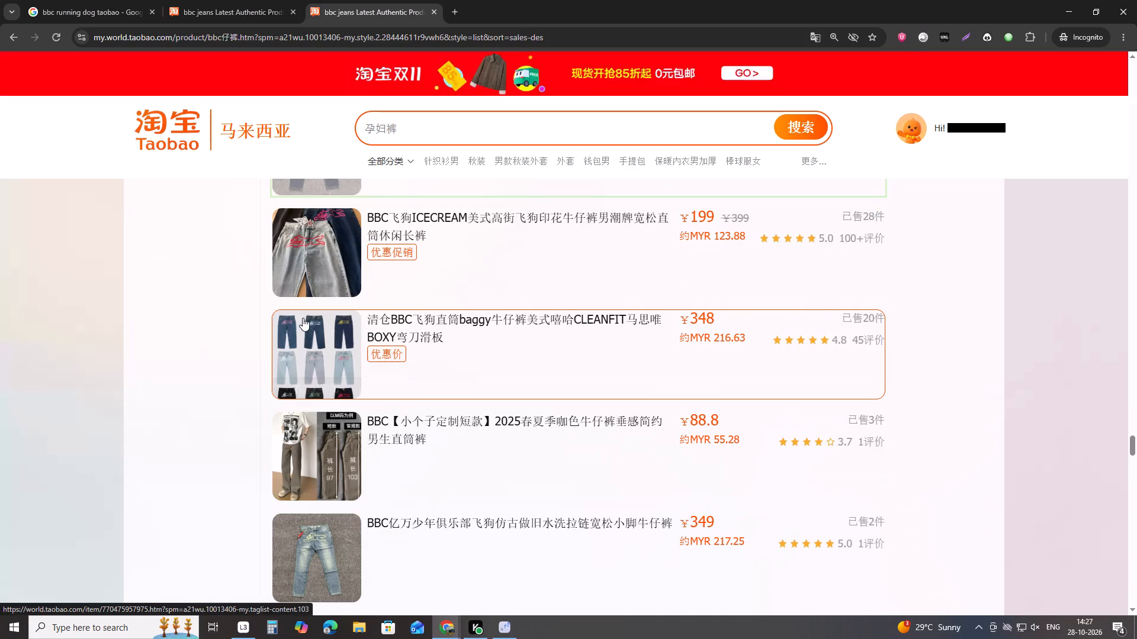
pyautogui.scroll(-4, 303, 318)
pyautogui.scroll(4, 303, 318)
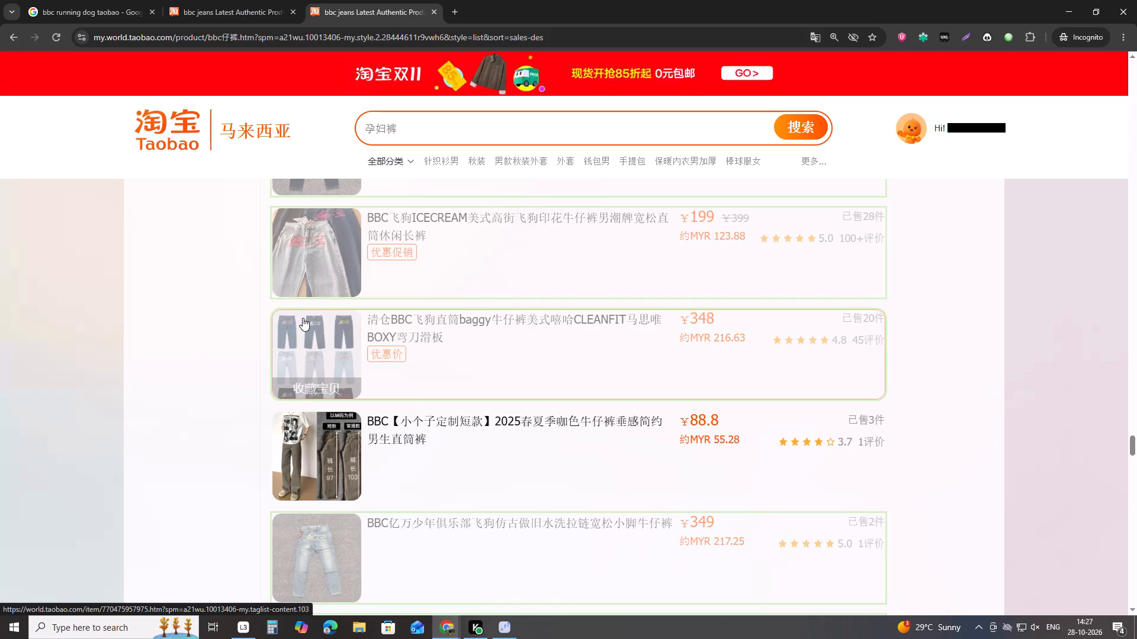
pyautogui.scroll(-15, 303, 318)
pyautogui.scroll(1, 302, 317)
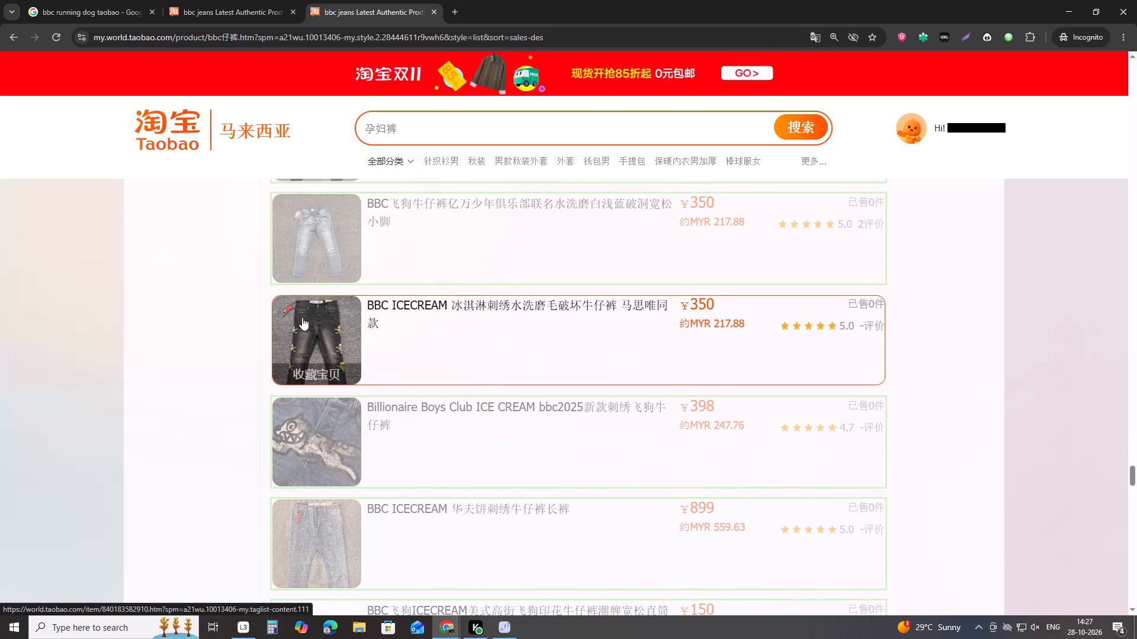
pyautogui.rightClick(396, 306)
pyautogui.click(450, 417)
pyautogui.hotkey('alt', 'Tab')
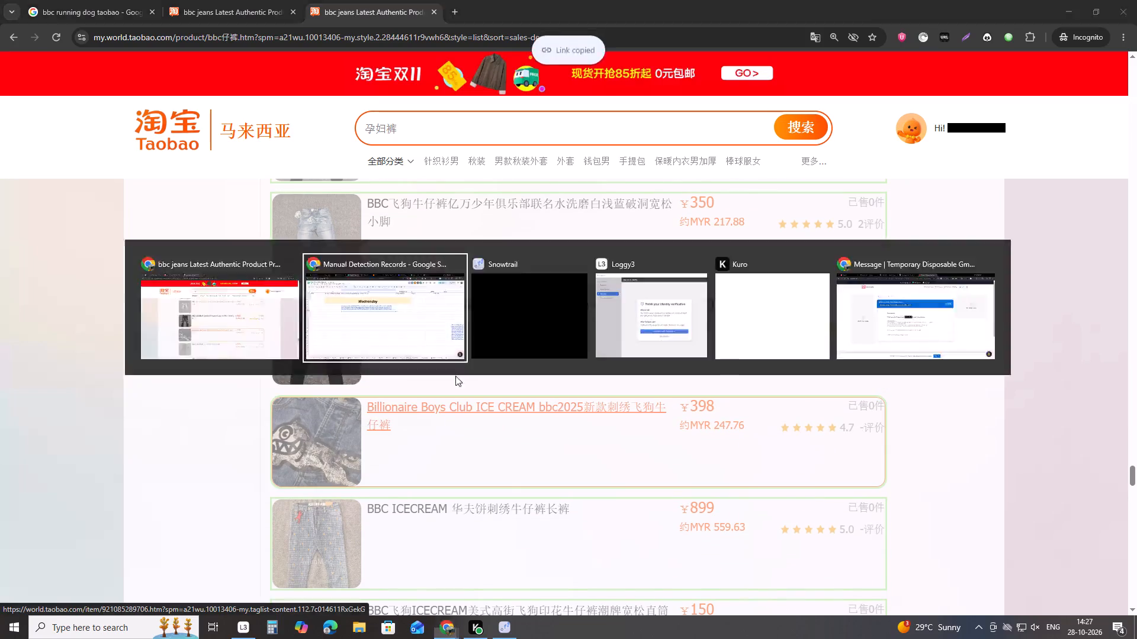
pyautogui.hotkey('ctrl', 'v')
# Copy the four collected Taobao links in Link rows 82219 to 82222.
pyautogui.hotkey('ctrl', 'space')
pyautogui.hotkey('ctrl', 'c')
pyautogui.hotkey('ctrl', 'c')
pyautogui.hotkey('ctrl', 'c')
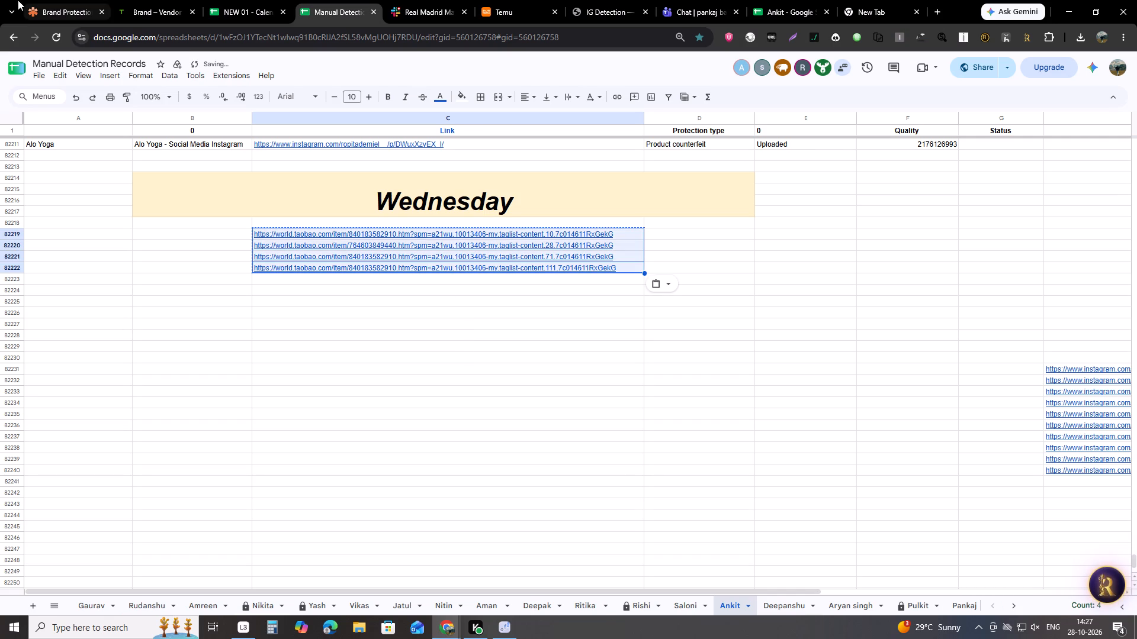
# On the Red Points New Incident form for BBC Ice Cream, set the asset to Running Dog and protection type to Product counterfeit.
pyautogui.click(16, 0)
pyautogui.click(34, 0)
pyautogui.click(167, 159)
pyautogui.click(176, 147)
pyautogui.scroll(-5, 223, 251)
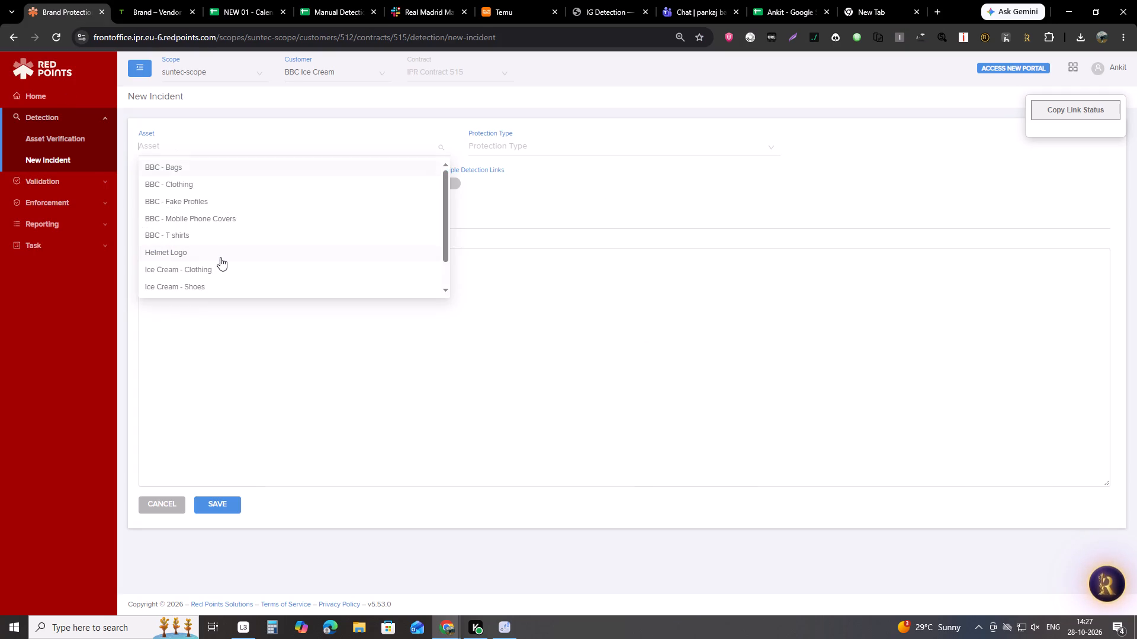
pyautogui.scroll(-5, 209, 286)
pyautogui.click(205, 287)
pyautogui.click(523, 146)
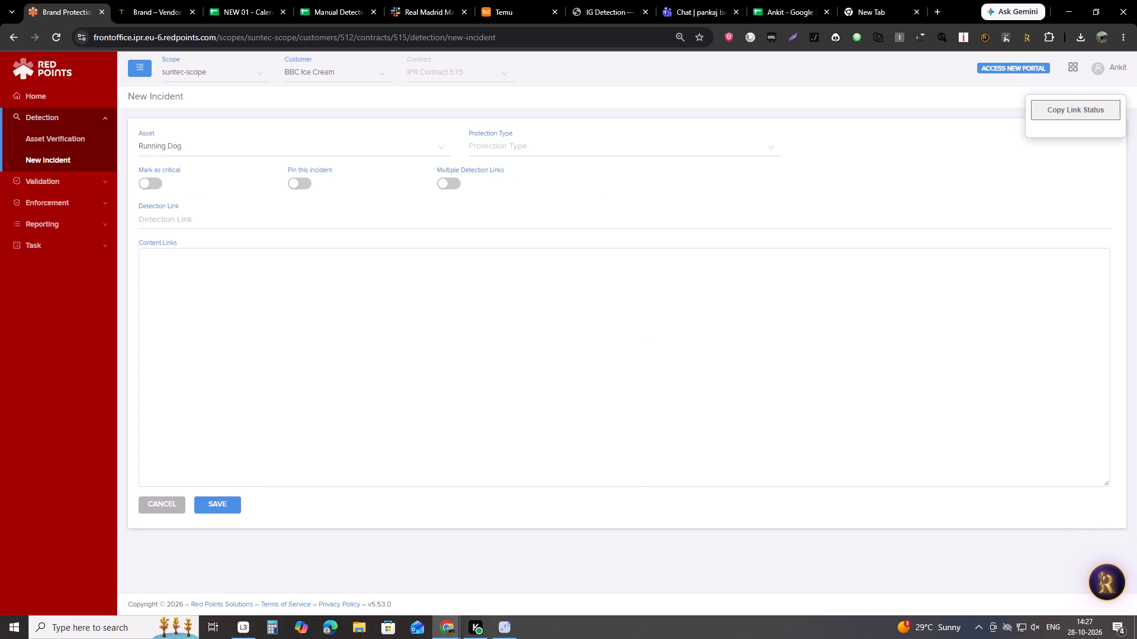
pyautogui.click(521, 218)
# Enable multiple detection links, paste in the four copied Taobao links, and save the incident.
pyautogui.click(455, 182)
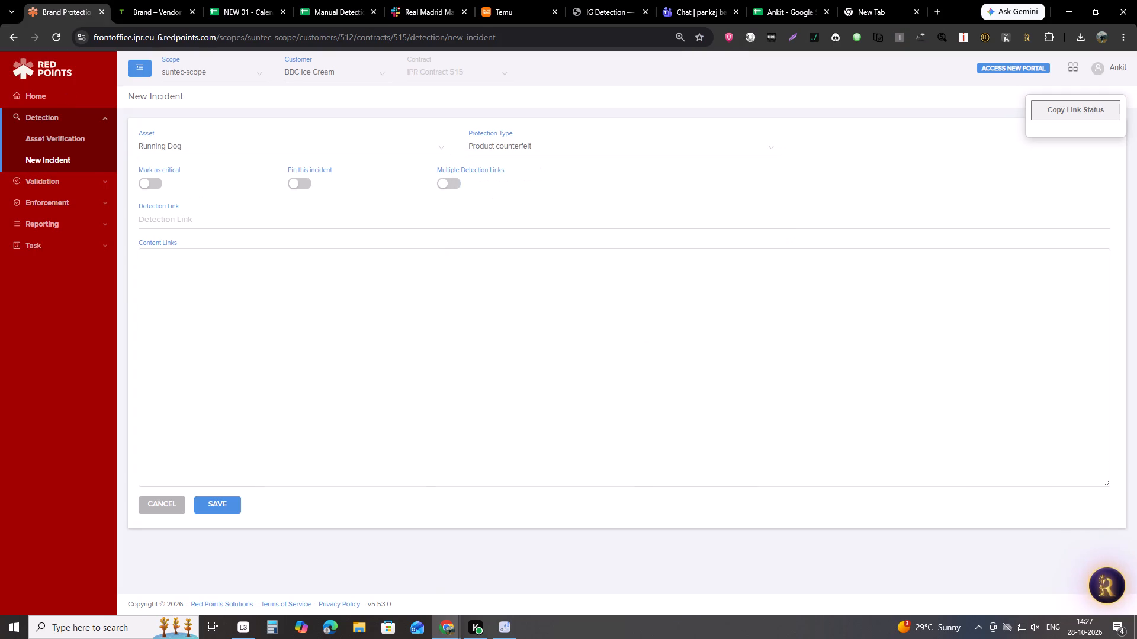
pyautogui.click(388, 292)
pyautogui.hotkey('ctrl', 'v')
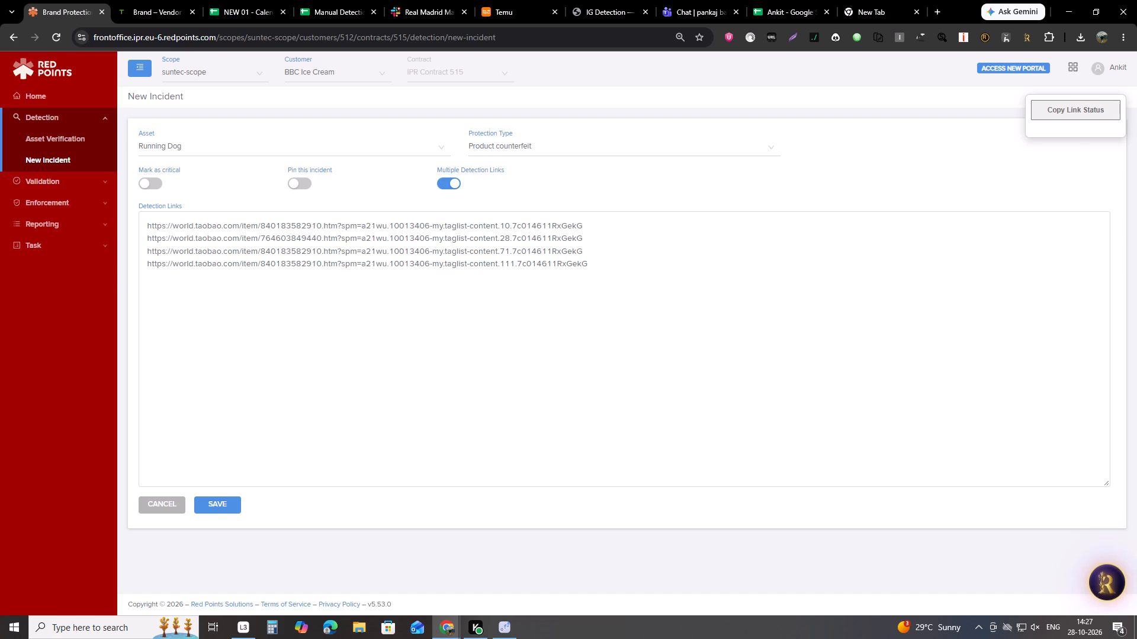
pyautogui.click(216, 501)
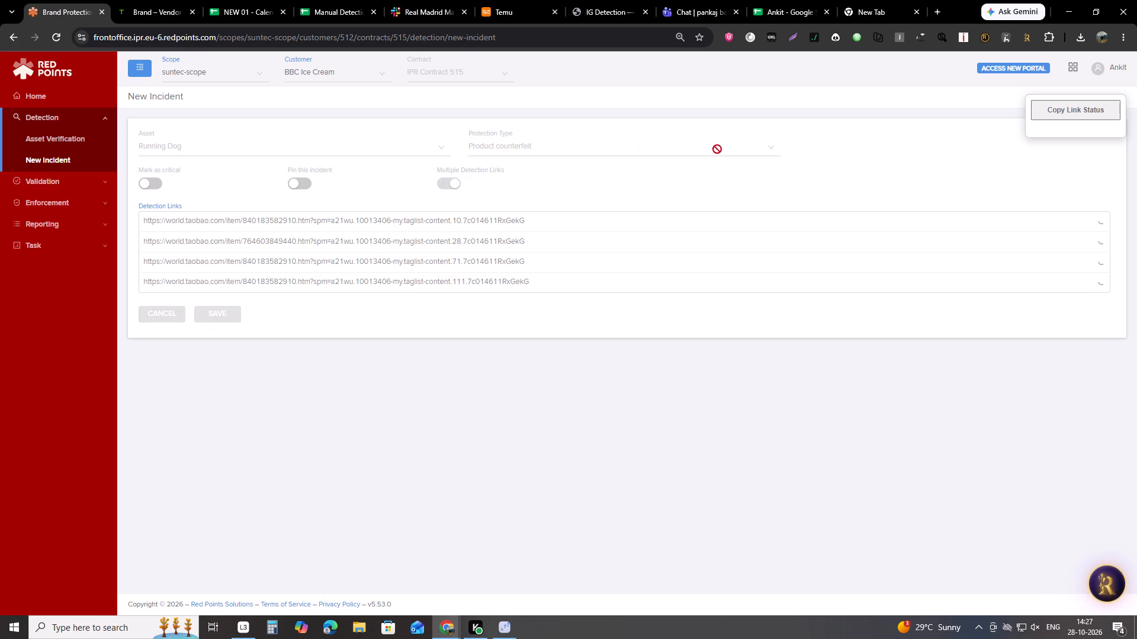
# Copy the link status of the submission and paste it into Manual Detection Records starting at column A of row 82219.
pyautogui.click(1061, 111)
pyautogui.click(326, 0)
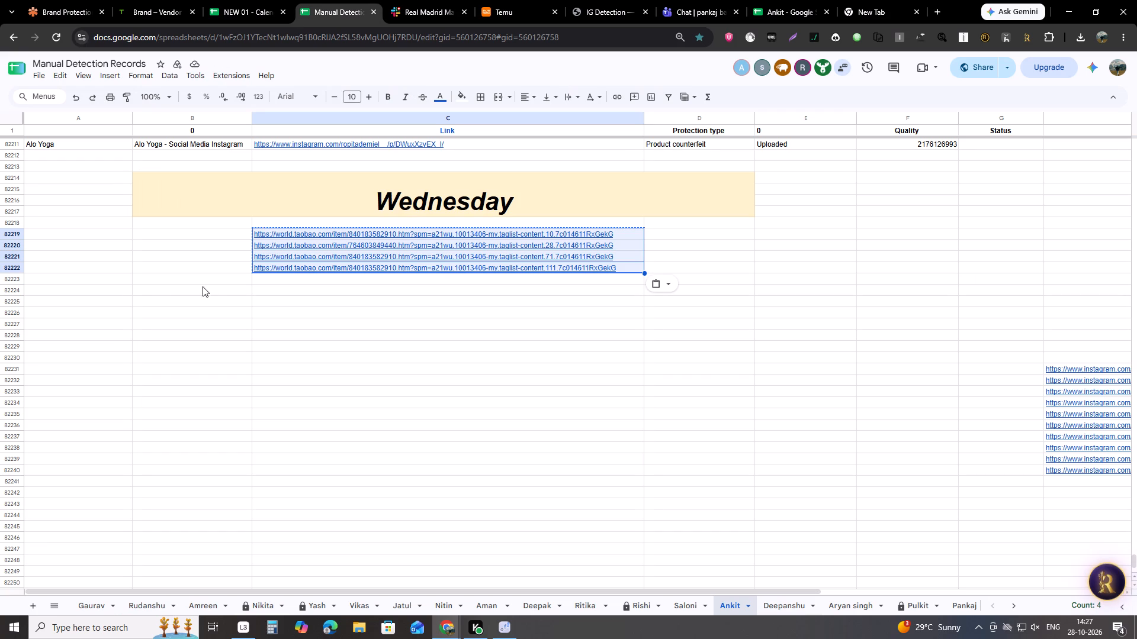
pyautogui.click(118, 230)
pyautogui.hotkey('ctrl', 'v')
# Delete the pasted header row 82219 above the BBC Ice Cream records.
pyautogui.click(378, 238)
pyautogui.rightClick(379, 238)
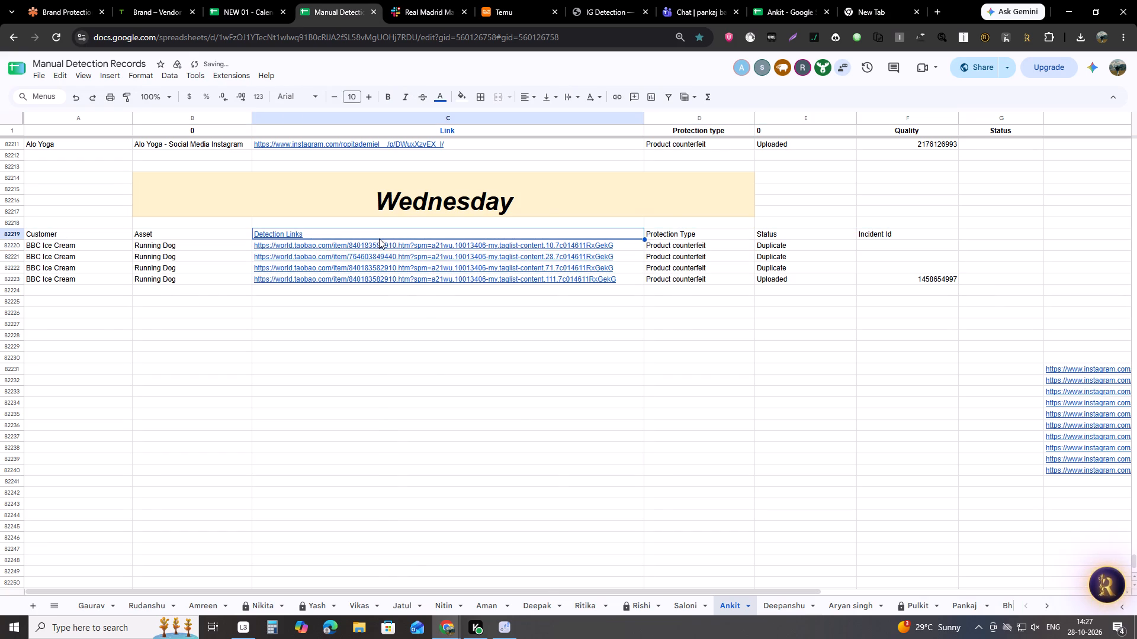
pyautogui.click(428, 362)
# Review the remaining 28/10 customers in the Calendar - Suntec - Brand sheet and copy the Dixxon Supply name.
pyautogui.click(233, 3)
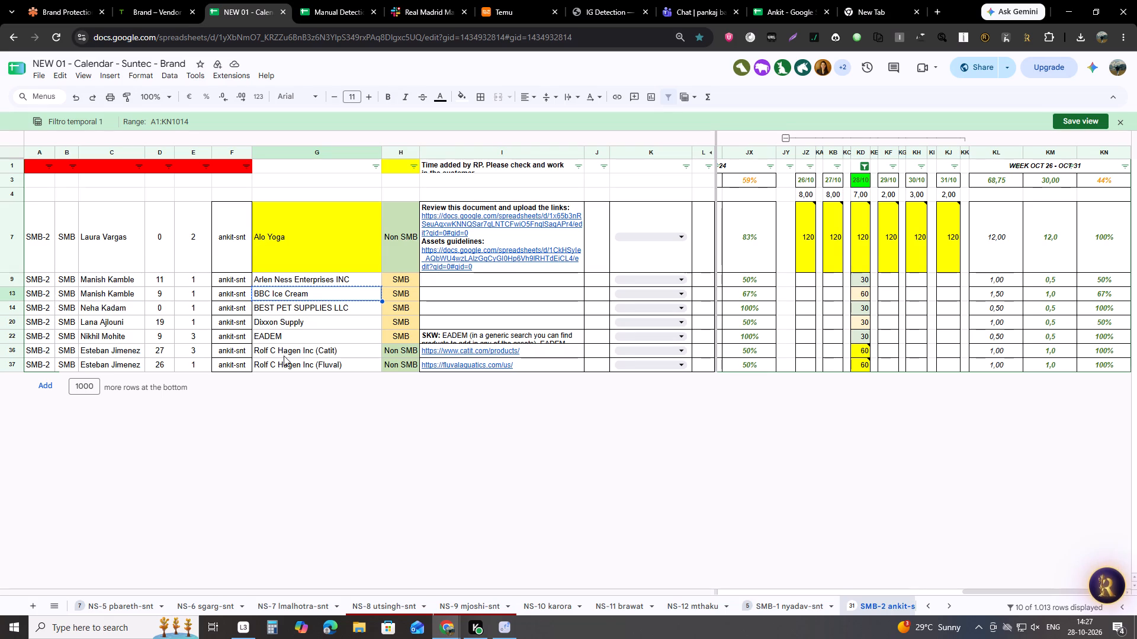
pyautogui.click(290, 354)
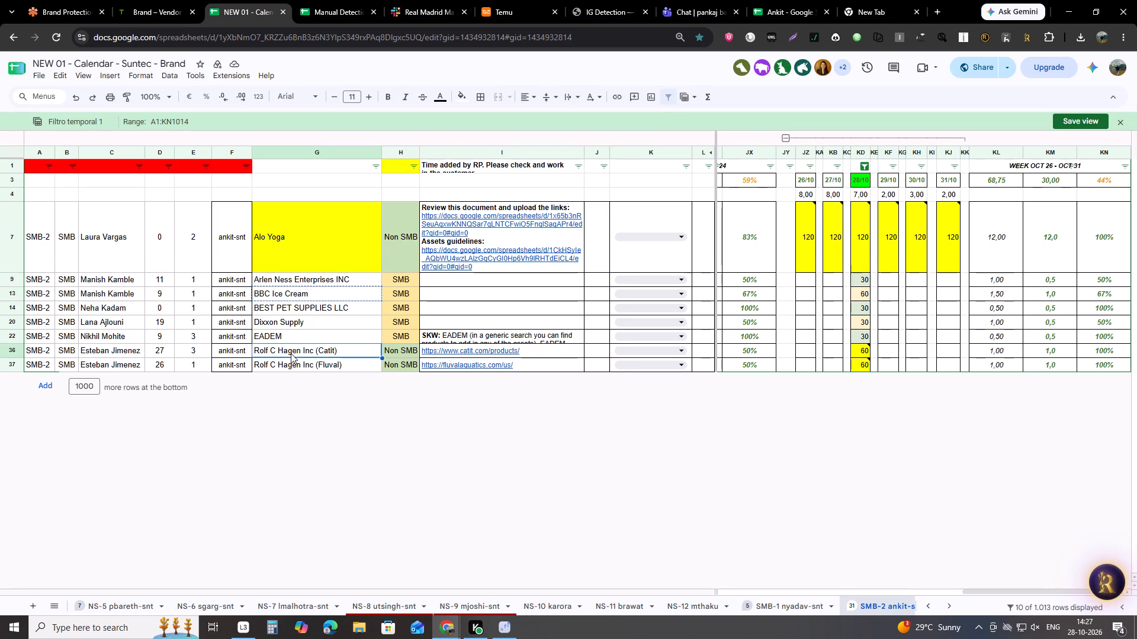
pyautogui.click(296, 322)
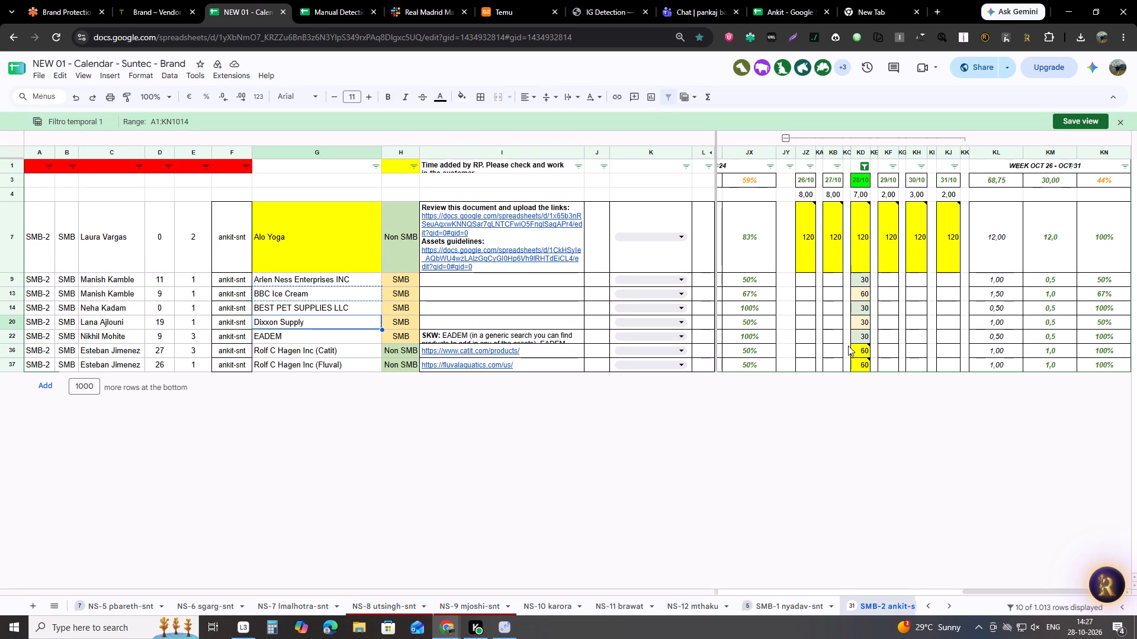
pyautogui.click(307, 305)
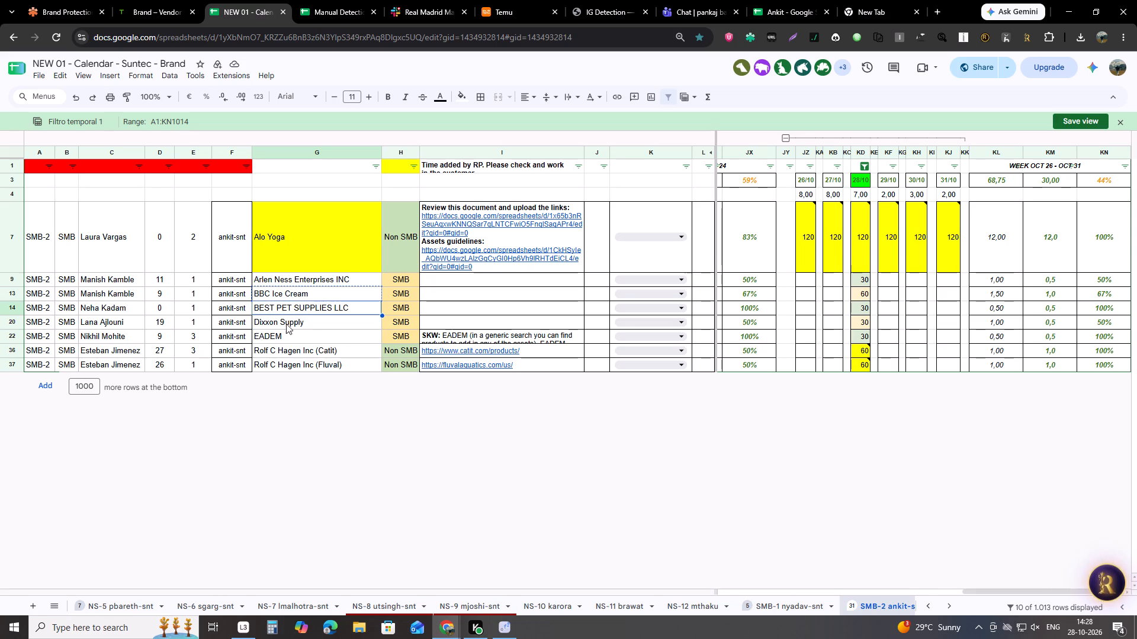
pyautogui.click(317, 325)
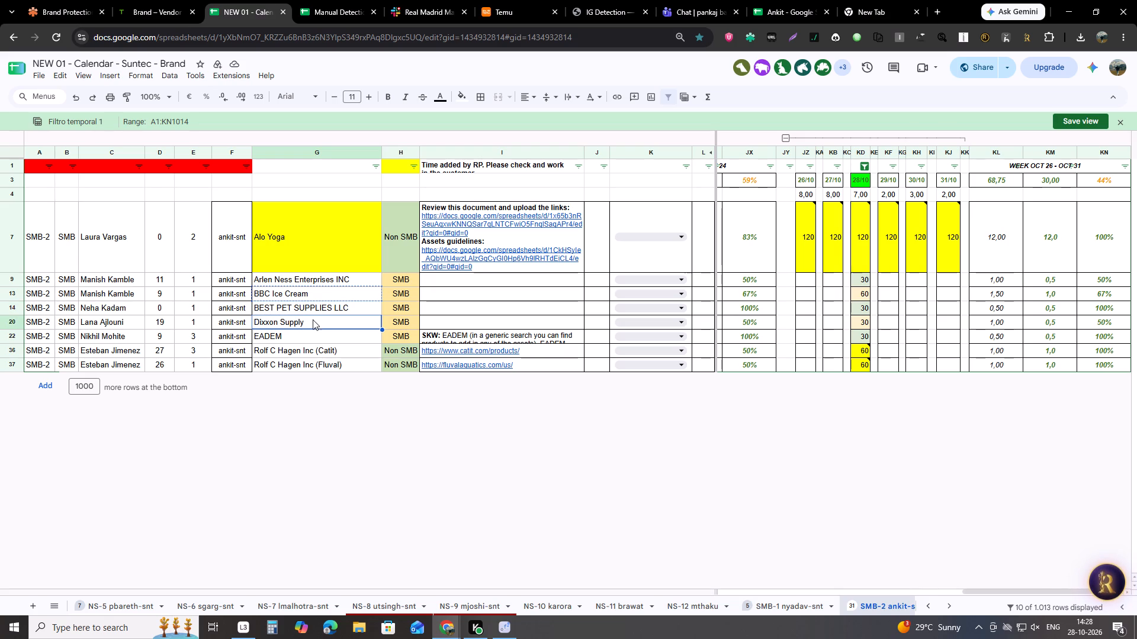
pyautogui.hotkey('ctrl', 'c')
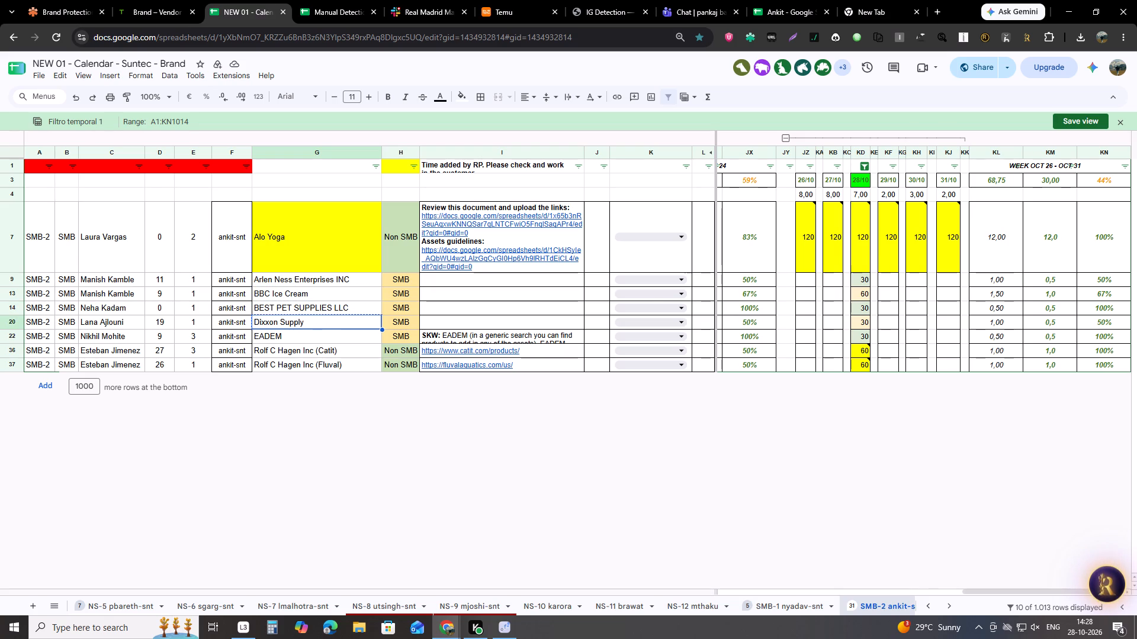
# Return to Taobao and examine the BBC jeans listings after the ¥899 waffle-embroidered pair for unmarked Running Dog products.
pyautogui.hotkey('alt', 'Tab')
pyautogui.scroll(1, 531, 326)
pyautogui.scroll(-5, 544, 335)
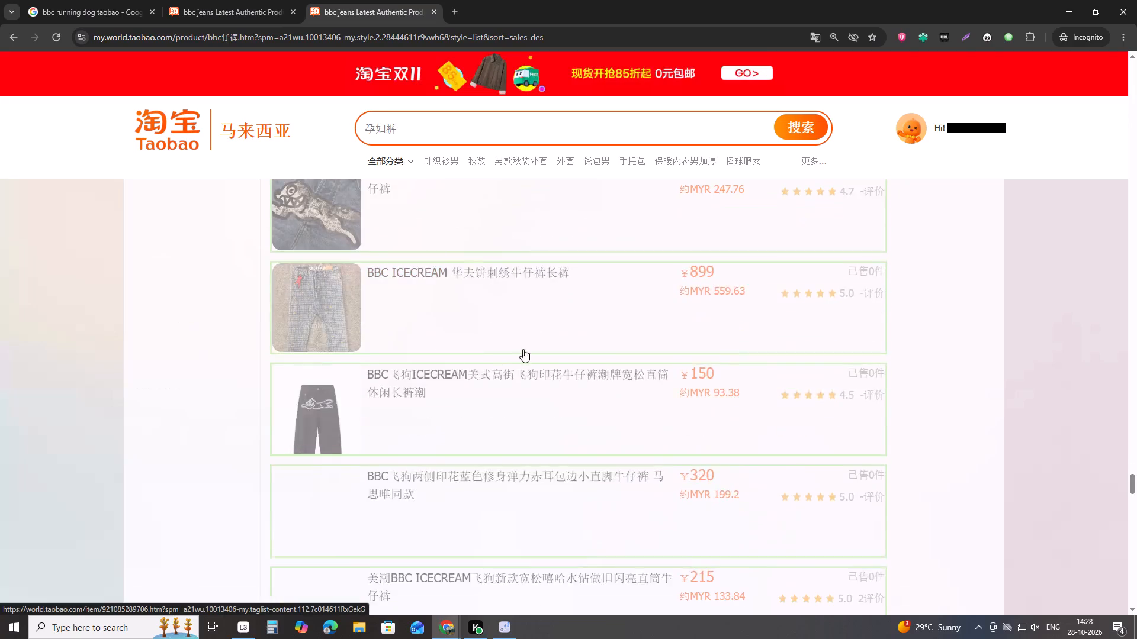
pyautogui.scroll(-6, 372, 349)
pyautogui.scroll(-4, 289, 345)
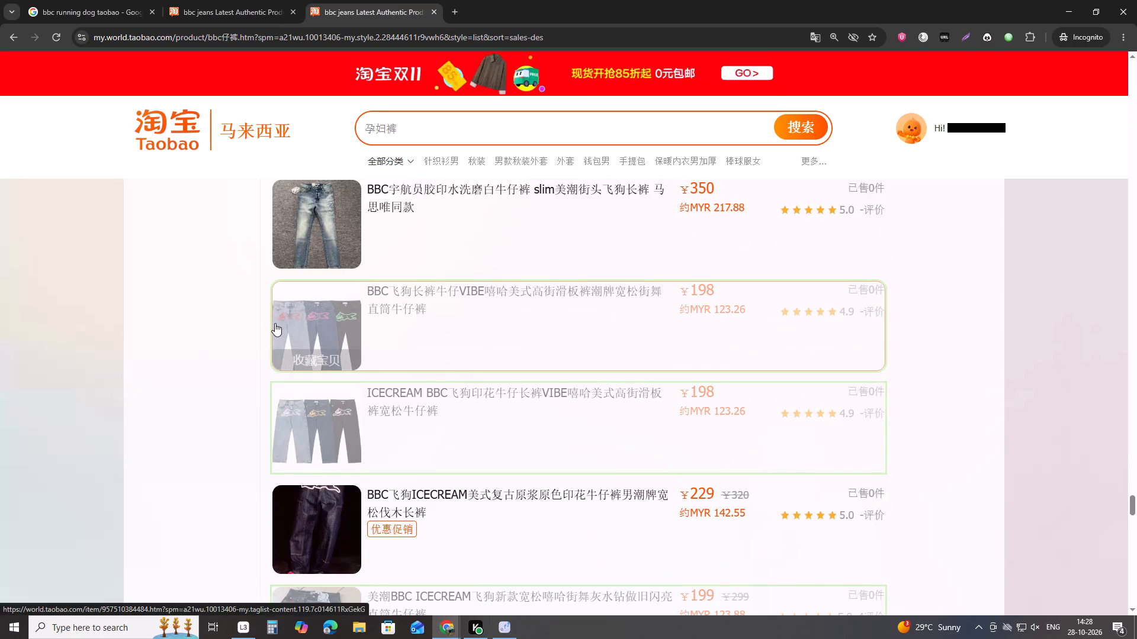
pyautogui.scroll(-3, 275, 323)
pyautogui.scroll(-4, 201, 332)
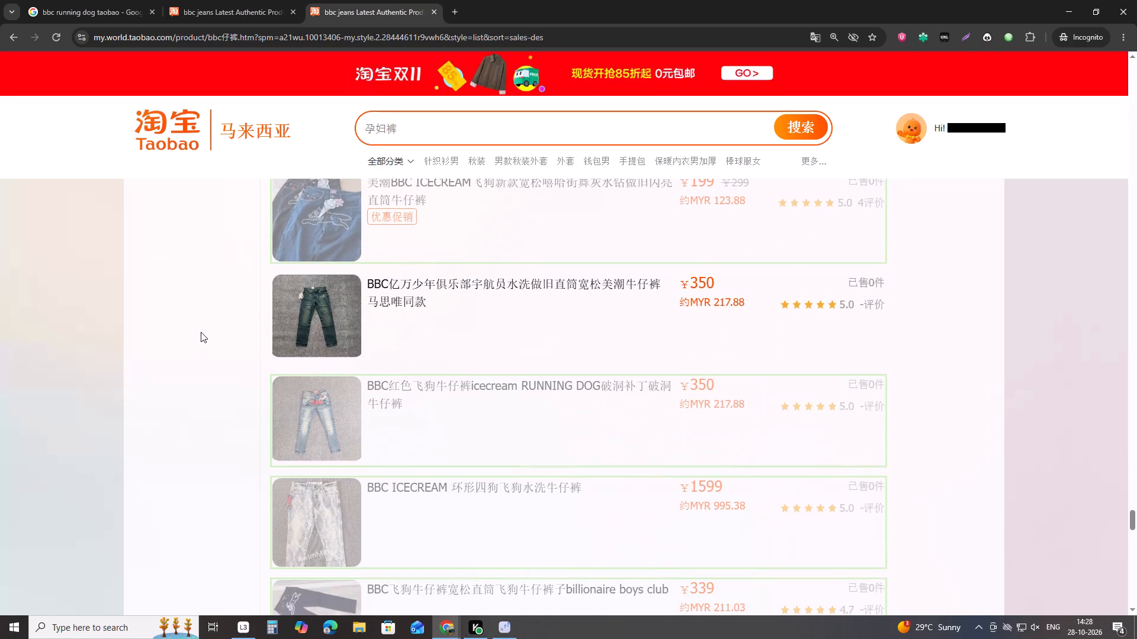
pyautogui.scroll(4, 203, 328)
pyautogui.scroll(6, 901, 306)
# Switch the BBC jeans results to grid layout and locate the unmarked Running Dog listings.
pyautogui.middleClick(987, 333)
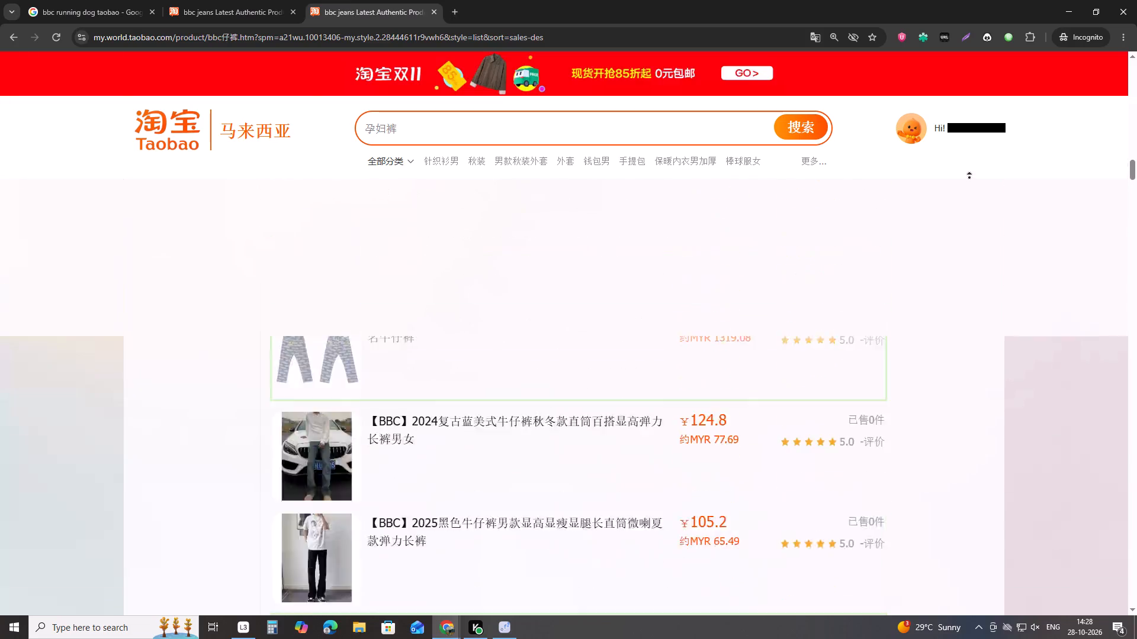
pyautogui.click(968, 194)
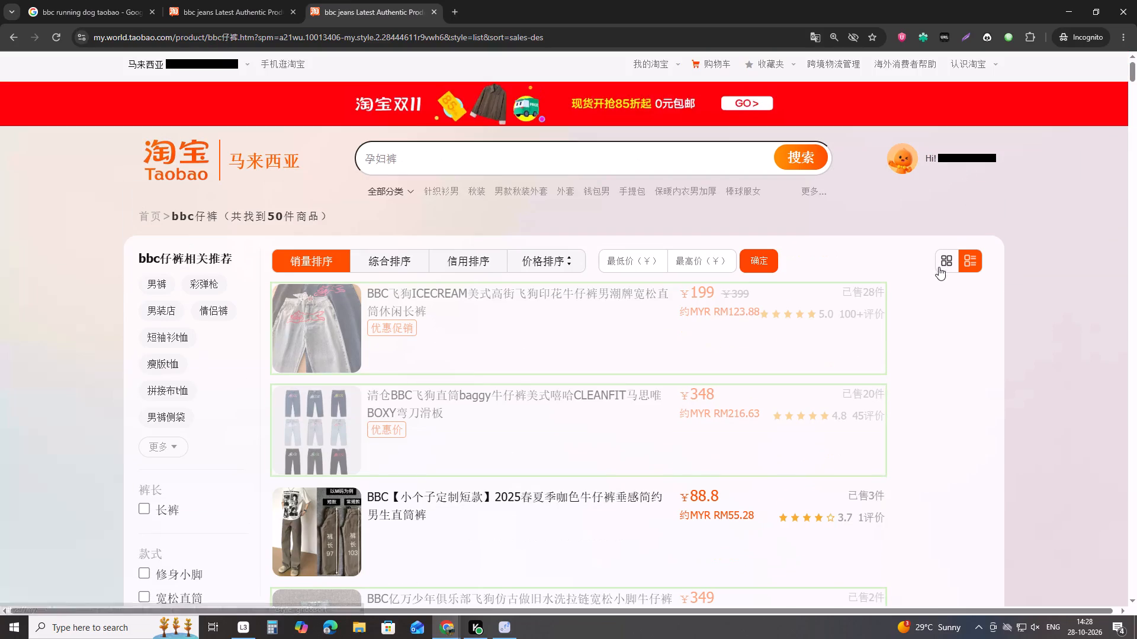
pyautogui.click(939, 267)
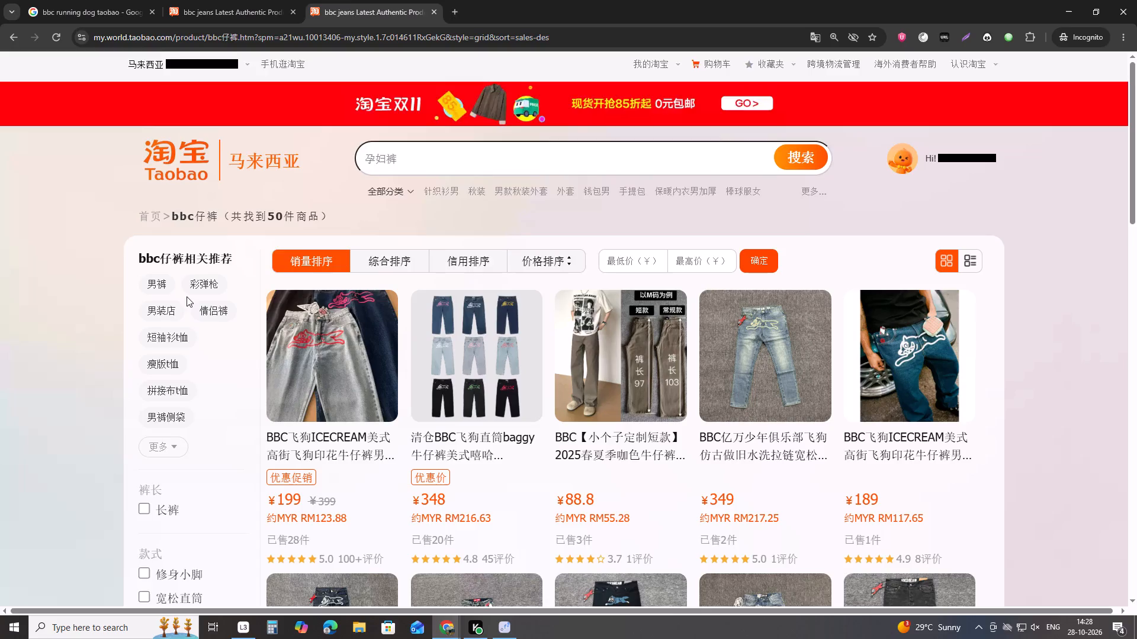
pyautogui.scroll(-3, 187, 296)
pyautogui.scroll(2, 187, 334)
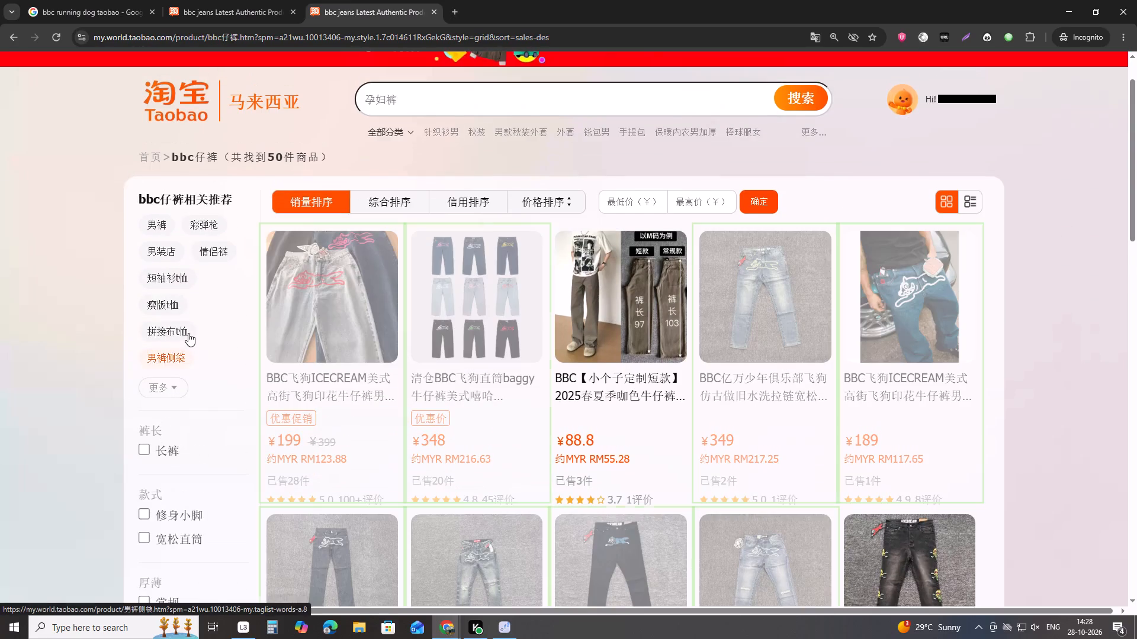
pyautogui.scroll(-8, 371, 348)
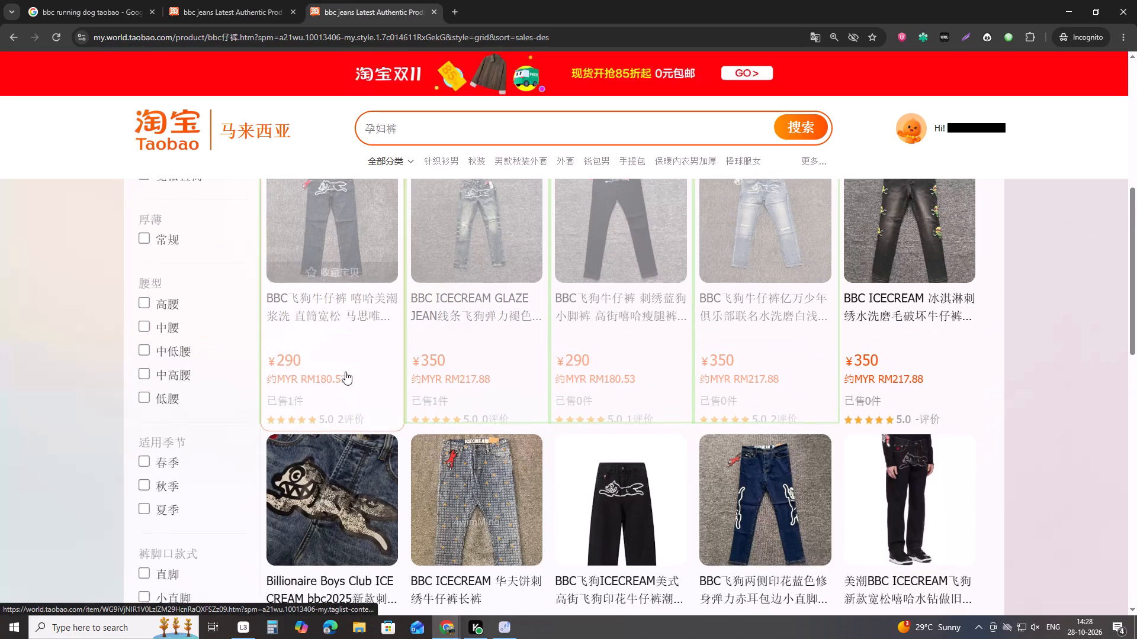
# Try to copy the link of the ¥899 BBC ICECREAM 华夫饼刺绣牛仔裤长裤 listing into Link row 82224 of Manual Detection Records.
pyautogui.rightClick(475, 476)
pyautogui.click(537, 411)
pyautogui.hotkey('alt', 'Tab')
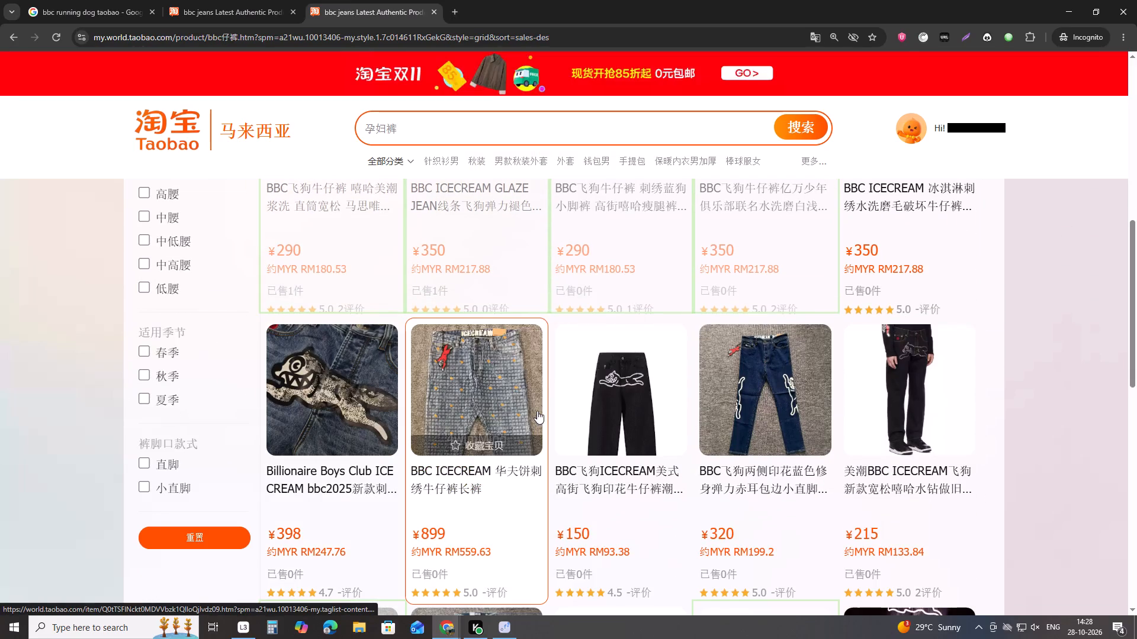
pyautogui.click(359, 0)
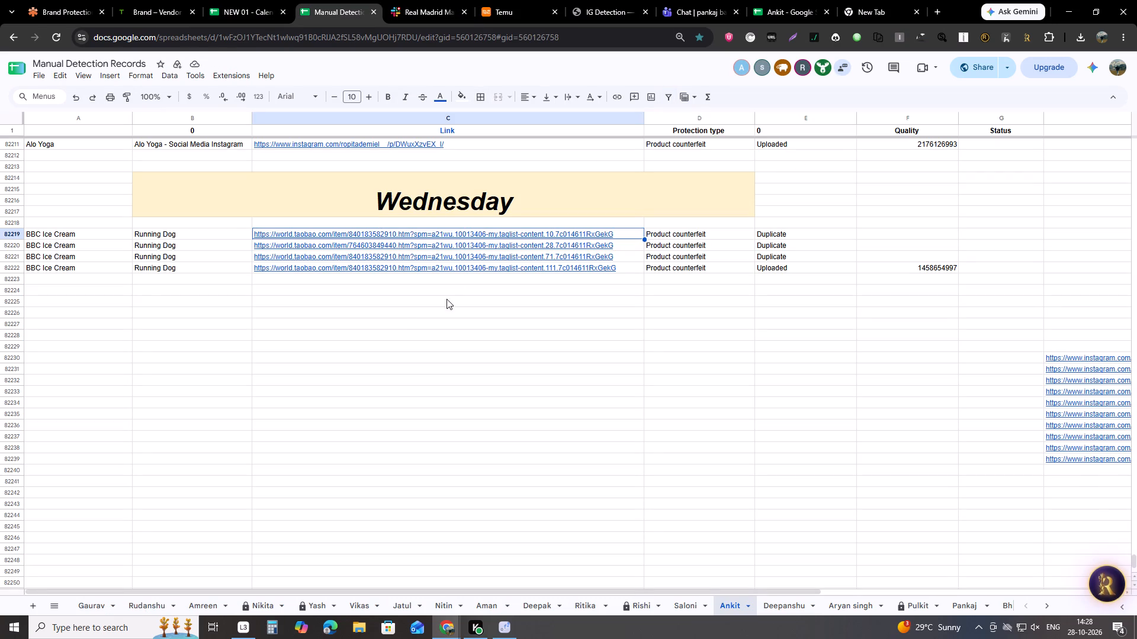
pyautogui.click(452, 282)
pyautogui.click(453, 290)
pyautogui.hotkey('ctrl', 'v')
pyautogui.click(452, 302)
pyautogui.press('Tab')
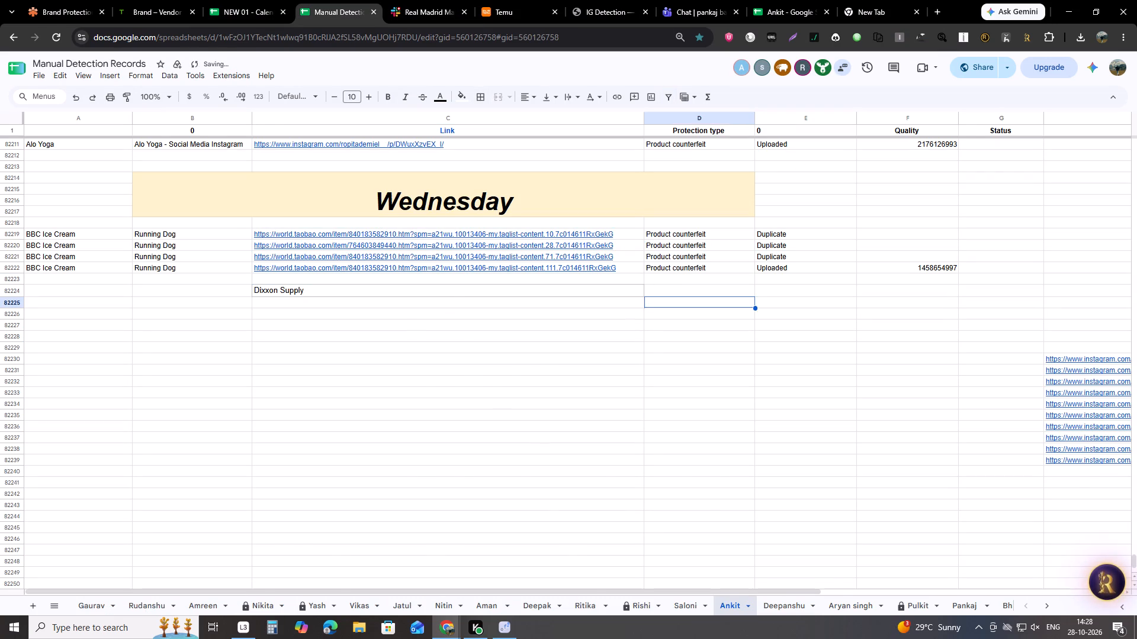
# Copy the link of Taobao's ¥899 BBC ICECREAM 华夫饼刺绣牛仔裤长裤 listing into Link row 82224, replacing the Dixxon Supply entry.
pyautogui.hotkey('alt', 'Tab')
pyautogui.scroll(-4, 460, 419)
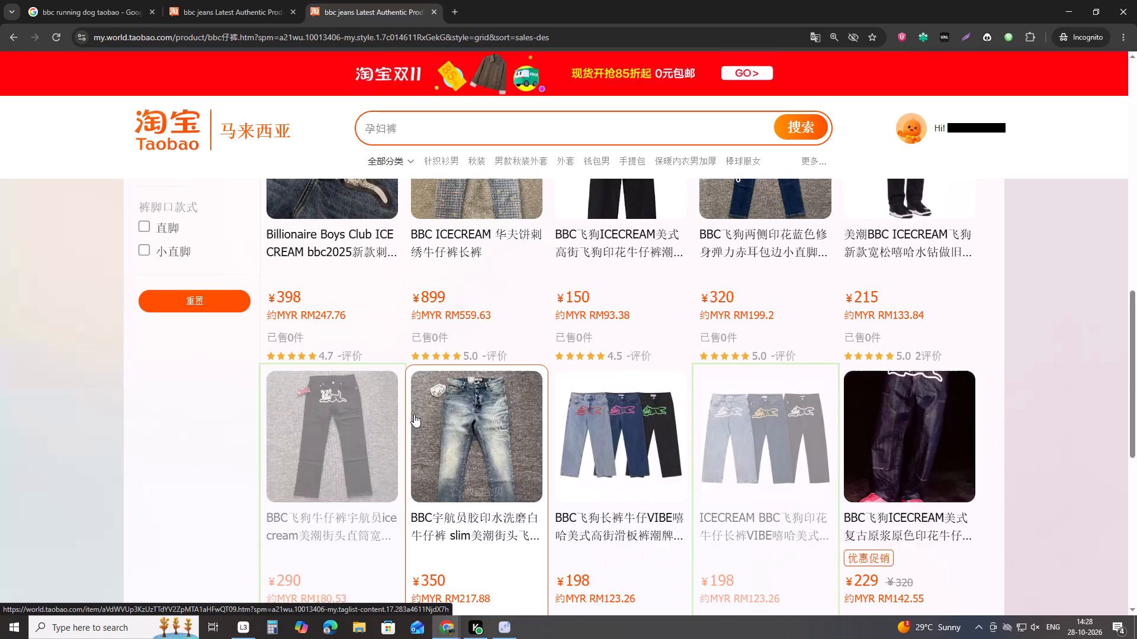
pyautogui.scroll(2, 416, 400)
pyautogui.rightClick(437, 346)
pyautogui.rightClick(429, 360)
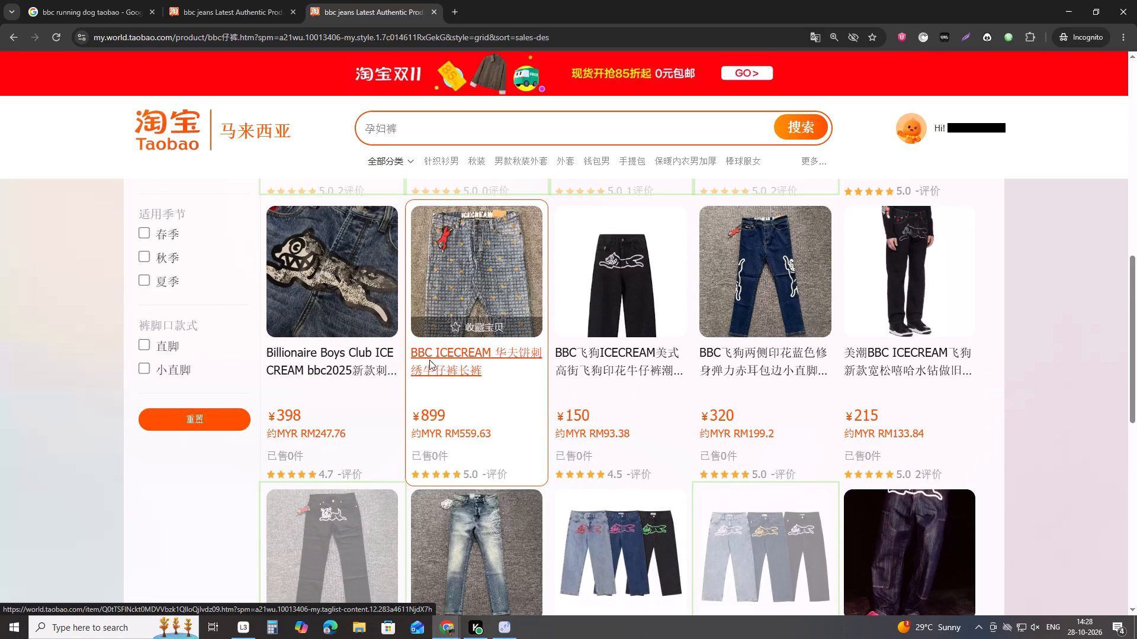
pyautogui.click(496, 467)
pyautogui.hotkey('alt', 'Tab')
pyautogui.click(482, 284)
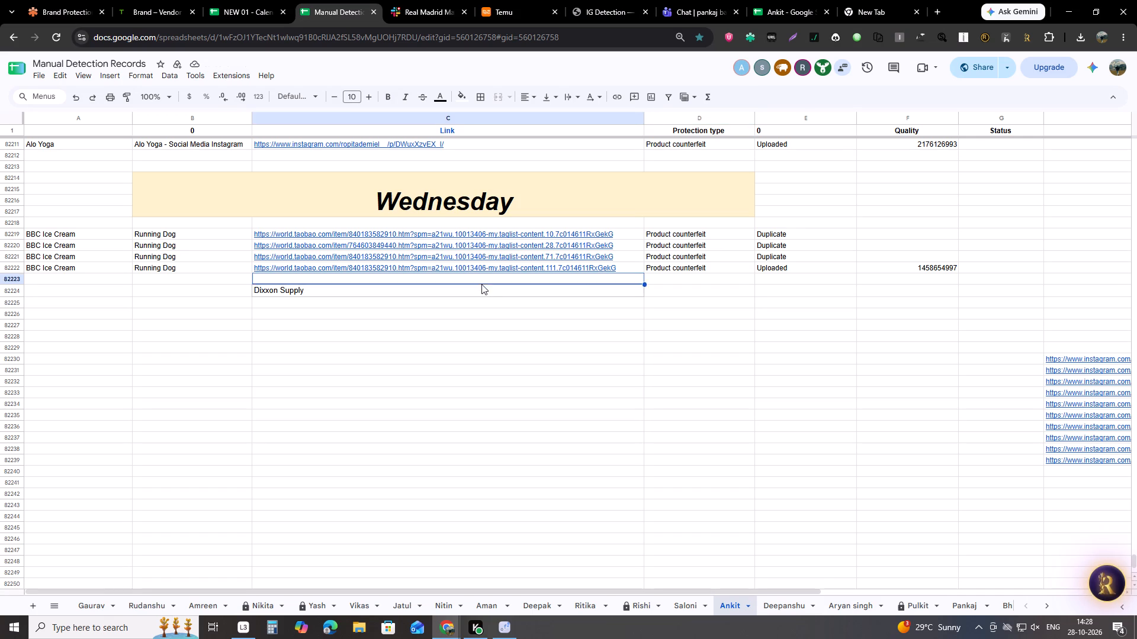
pyautogui.click(478, 293)
pyautogui.hotkey('ctrl', 'v')
# Copy the link of the ¥150 BBC飞狗ICECREAM美式高街飞狗印花 jeans listing into Link row 82225 of Manual Detection Records.
pyautogui.click(461, 308)
pyautogui.hotkey('alt', 'Tab')
pyautogui.rightClick(610, 357)
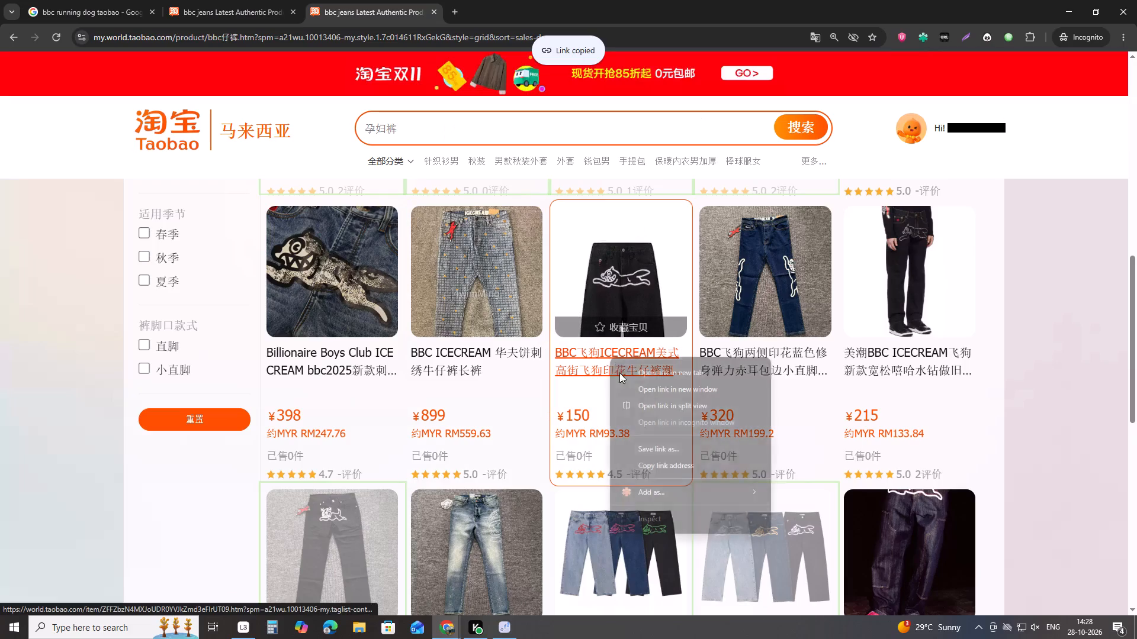
pyautogui.click(660, 464)
pyautogui.hotkey('alt', 'Tab')
pyautogui.hotkey('ctrl', 'v')
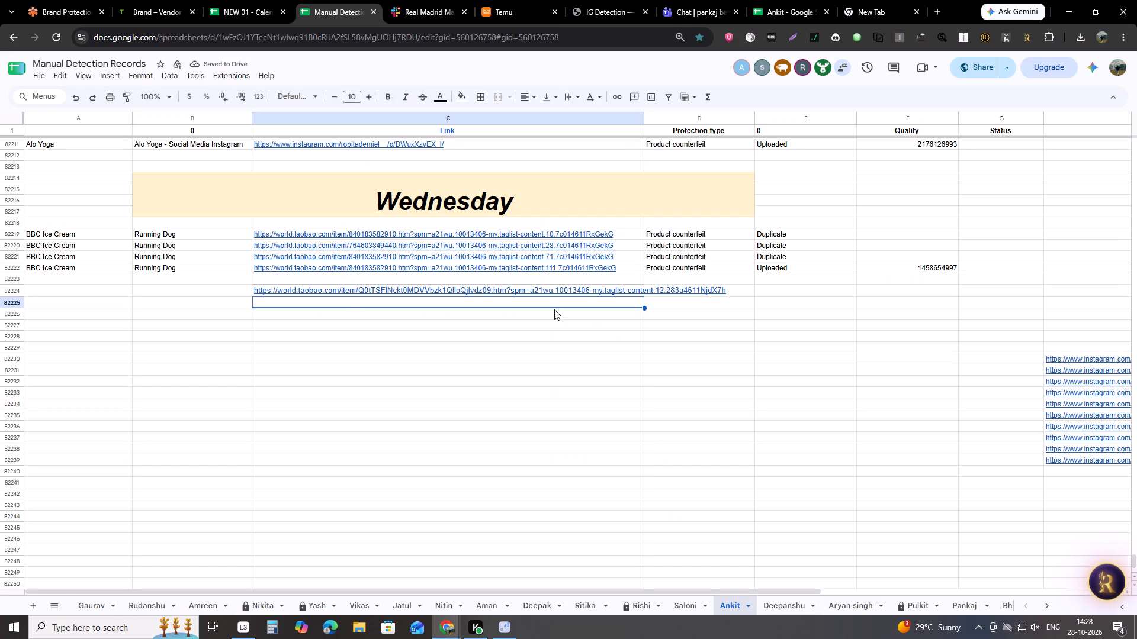
# Copy the link of Taobao's ¥320 BBC飞狗两侧印花蓝色 jeans listing into Link row 82226 of Manual Detection Records.
pyautogui.click(554, 309)
pyautogui.hotkey('alt', 'Tab')
pyautogui.rightClick(751, 361)
pyautogui.moveTo(814, 460); pyautogui.dragTo(814, 465)
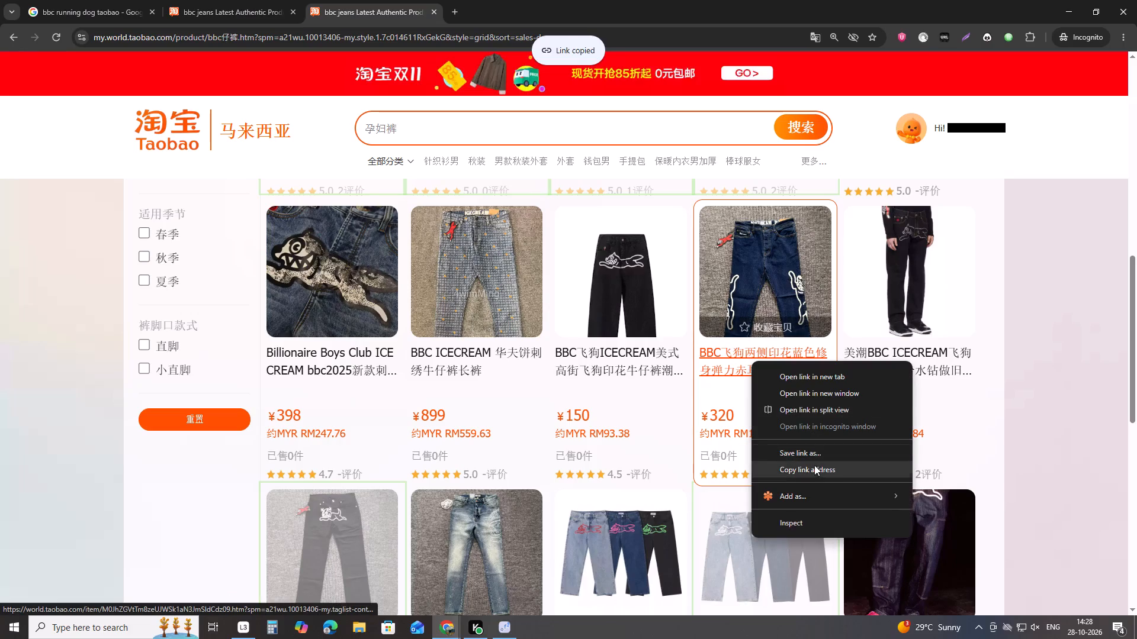
pyautogui.moveTo(814, 465); pyautogui.dragTo(814, 466)
pyautogui.hotkey('alt', 'Tab')
pyautogui.hotkey('ctrl', 'v')
# Copy the link of Taobao's ¥215 美潮BBC ICECREAM飞狗 jeans listing into Link row 82227 of Manual Detection Records.
pyautogui.click(600, 325)
pyautogui.hotkey('alt', 'Tab')
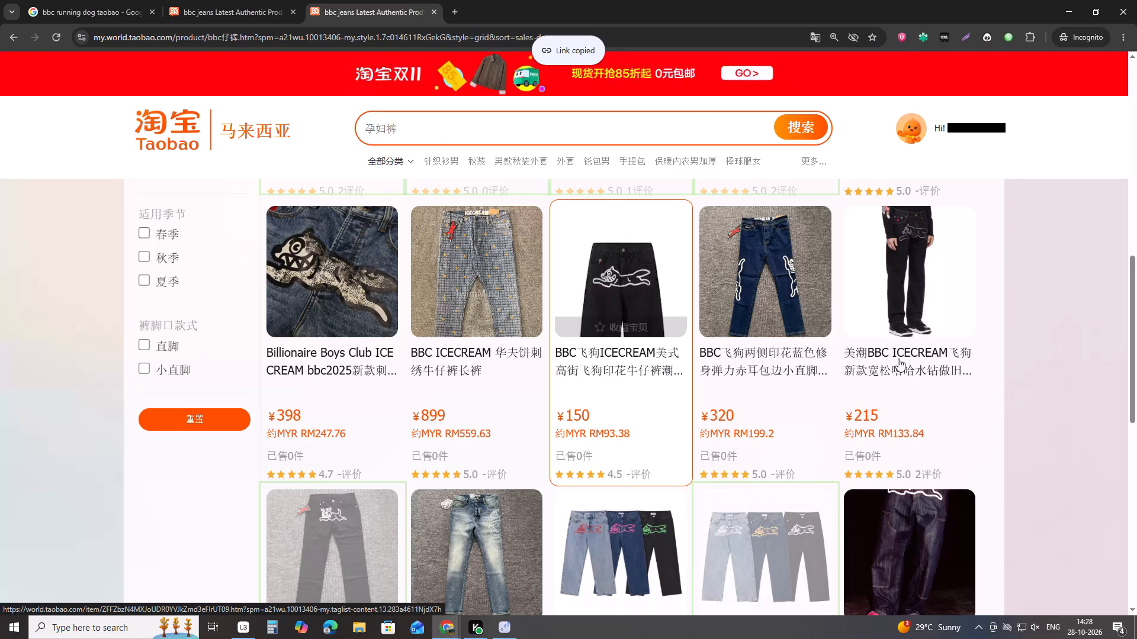
pyautogui.rightClick(898, 353)
pyautogui.rightClick(882, 359)
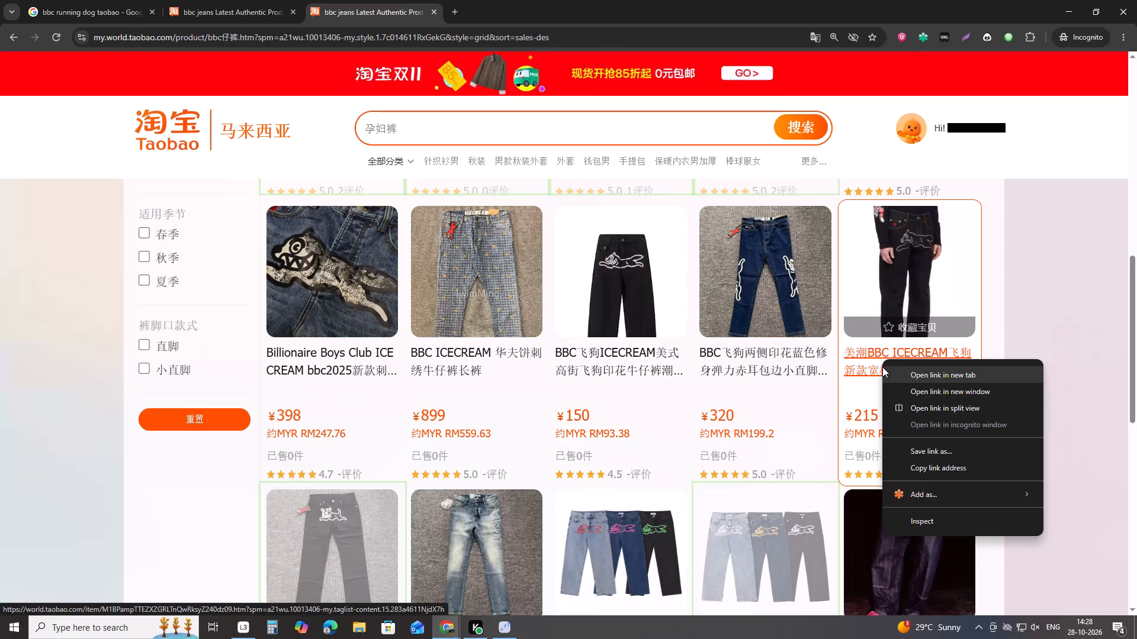
pyautogui.rightClick(851, 346)
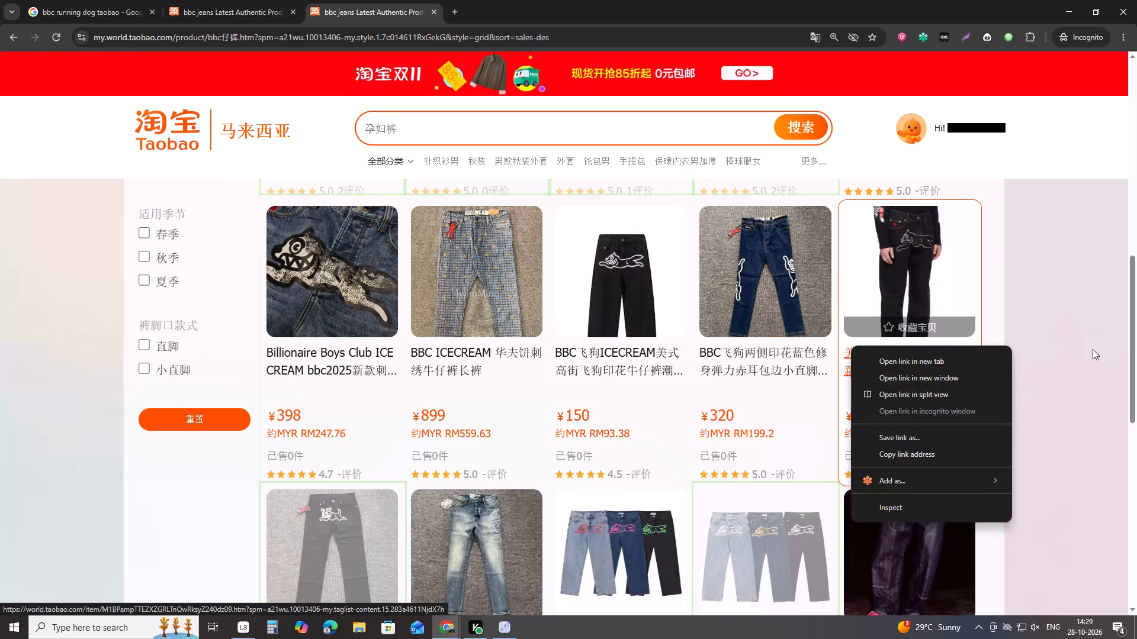
pyautogui.rightClick(1093, 349)
pyautogui.rightClick(876, 355)
pyautogui.click(926, 459)
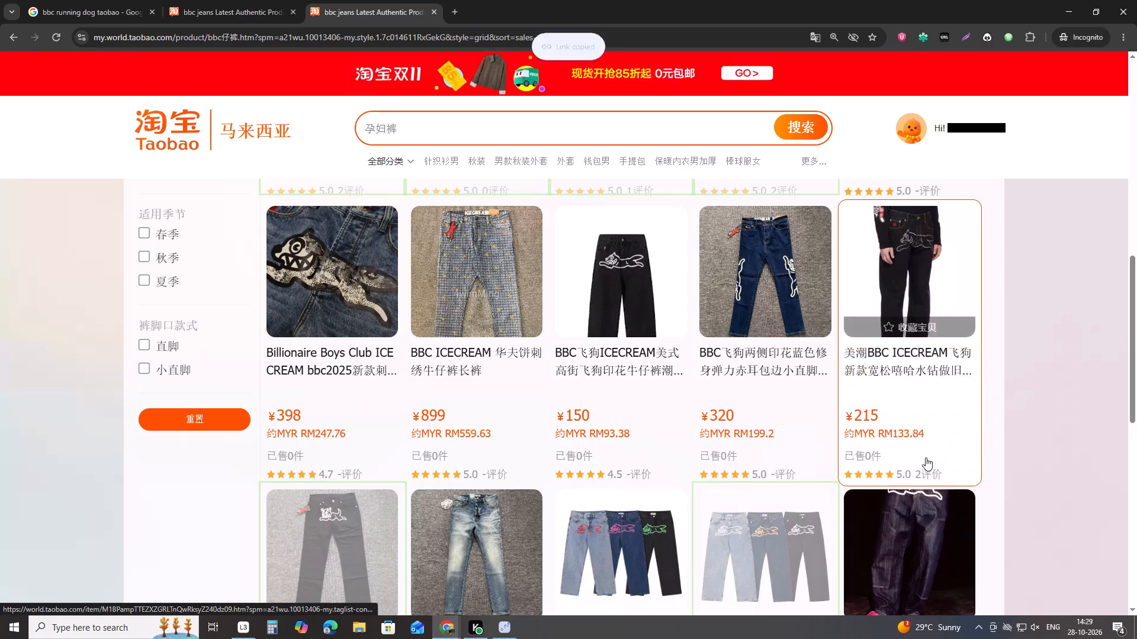
pyautogui.hotkey('alt', 'Tab')
pyautogui.hotkey('ctrl', 'v')
# Submit the four links from rows 82224–82227 as BBC Ice Cream Running Dog product counterfeit incidents in Red Points, replacing the previous link list.
pyautogui.hotkey('ctrl', 'space')
pyautogui.hotkey('ctrl', 'c')
pyautogui.hotkey('ctrl', 'c')
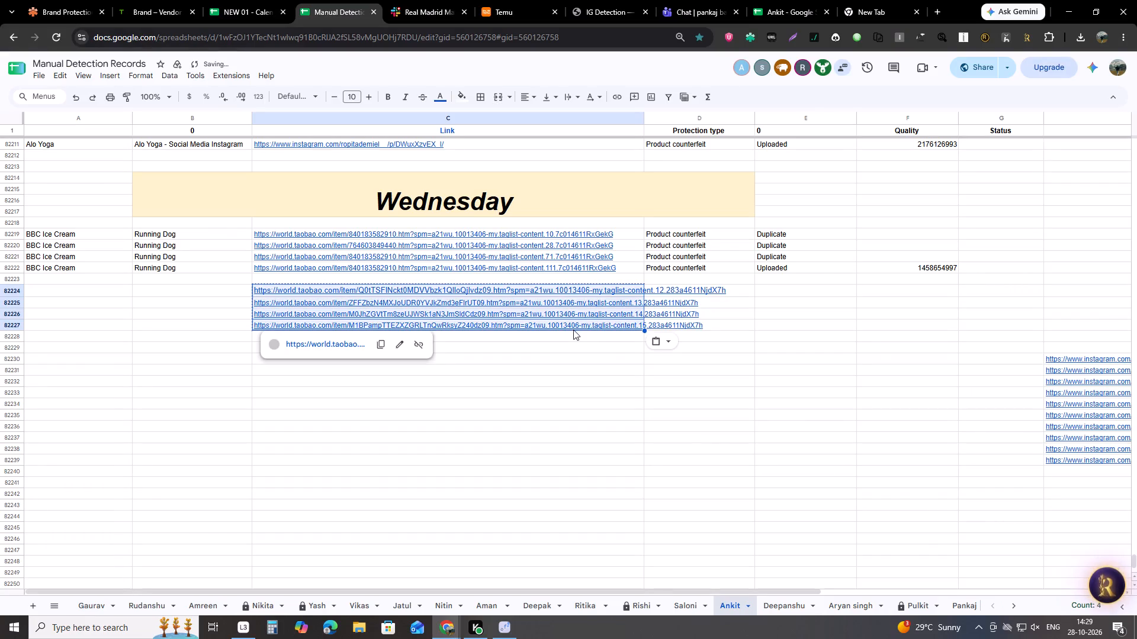
pyautogui.hotkey('ctrl', 'c')
pyautogui.hotkey('ctrl', 'c')
pyautogui.click(33, 0)
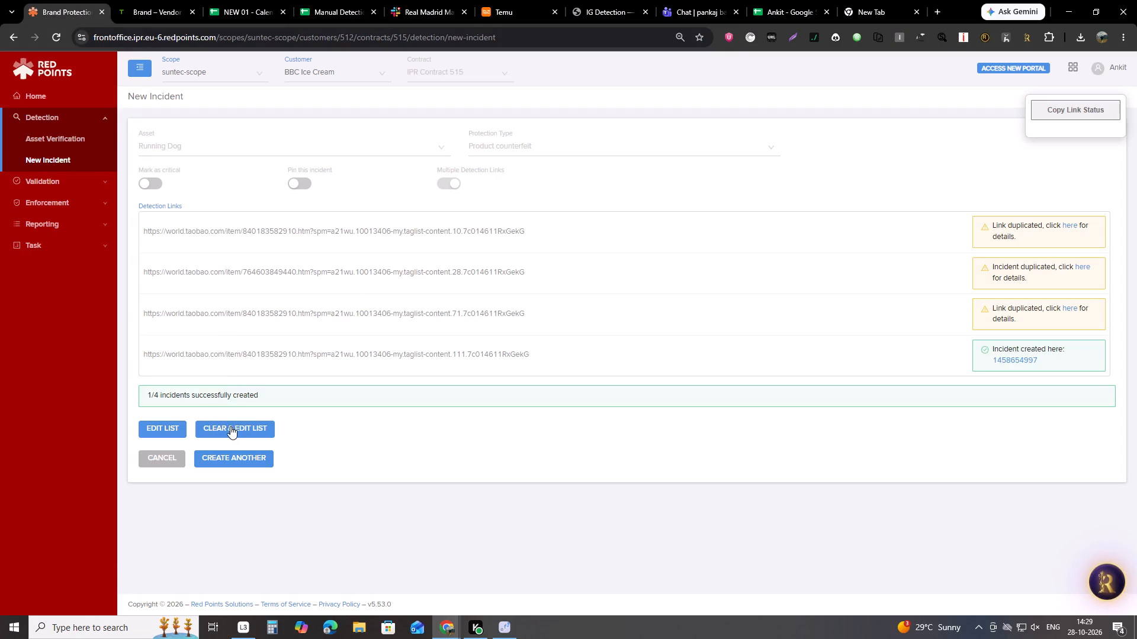
pyautogui.click(230, 426)
pyautogui.click(219, 363)
pyautogui.hotkey('ctrl', 'v')
pyautogui.click(226, 514)
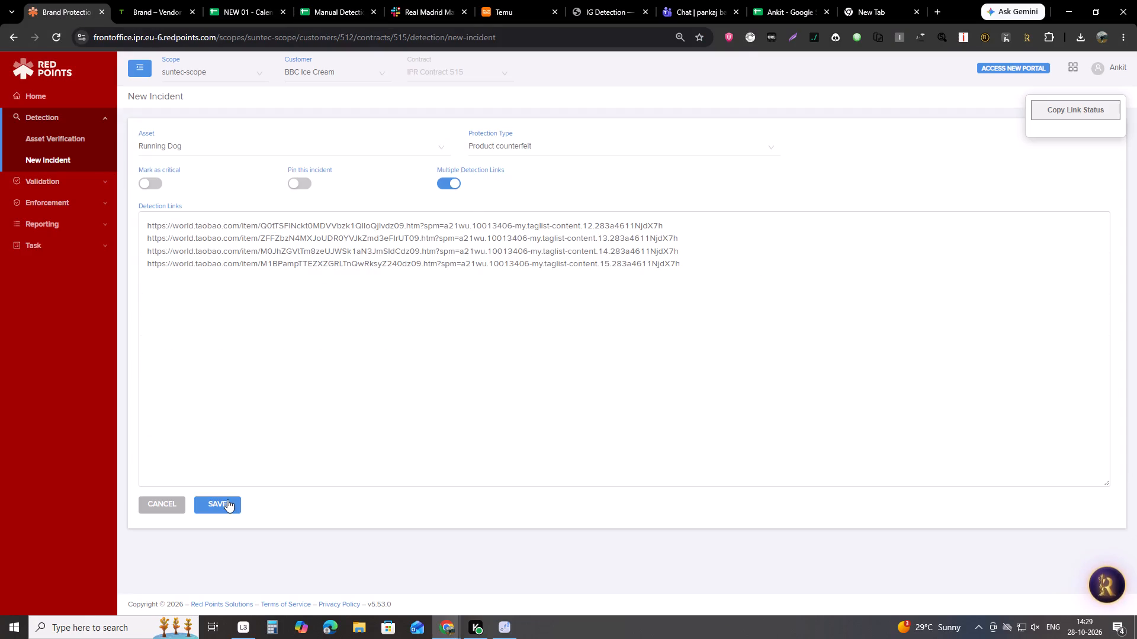
pyautogui.click(227, 499)
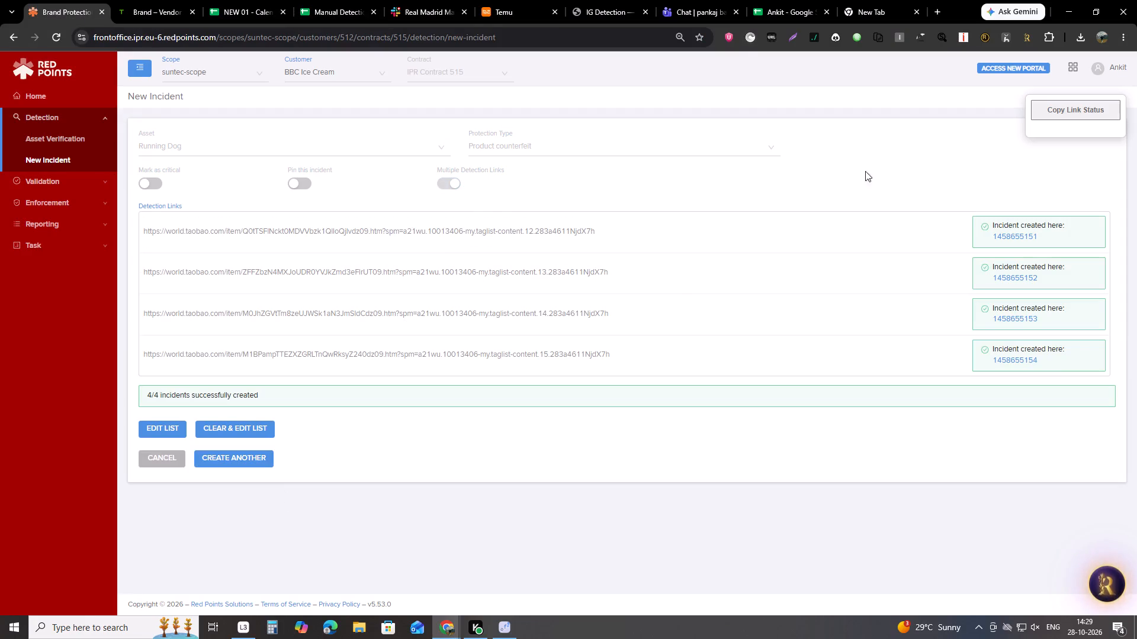
# Copy the link statuses into Manual Detection Records starting at row 82223 and delete the pasted header row.
pyautogui.click(1067, 104)
pyautogui.click(341, 0)
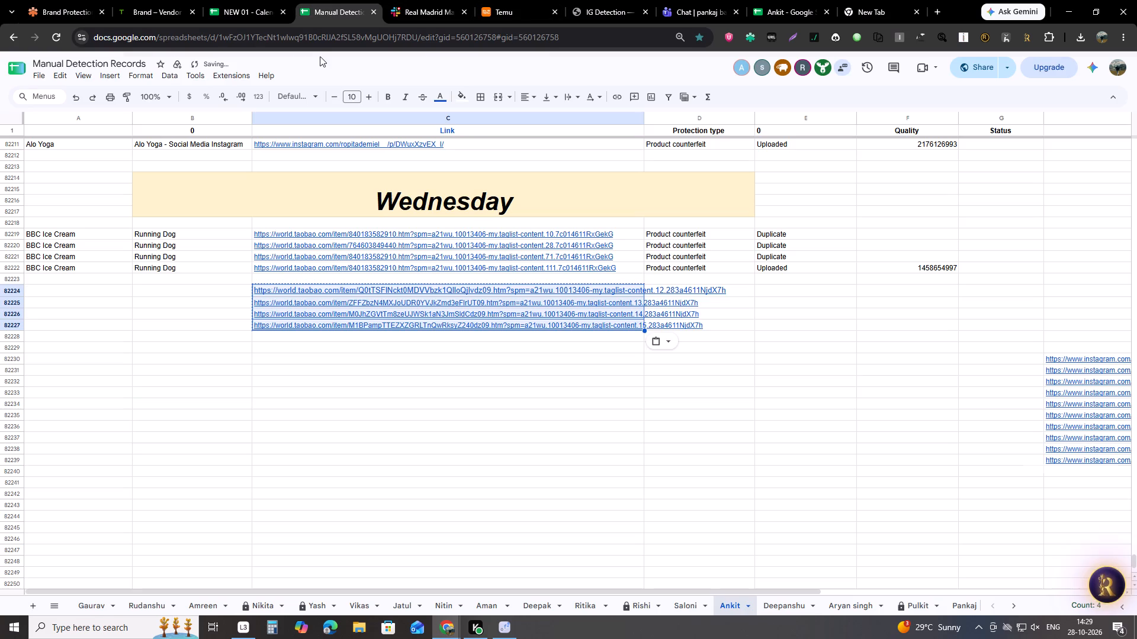
pyautogui.click(124, 281)
pyautogui.hotkey('ctrl', 'v')
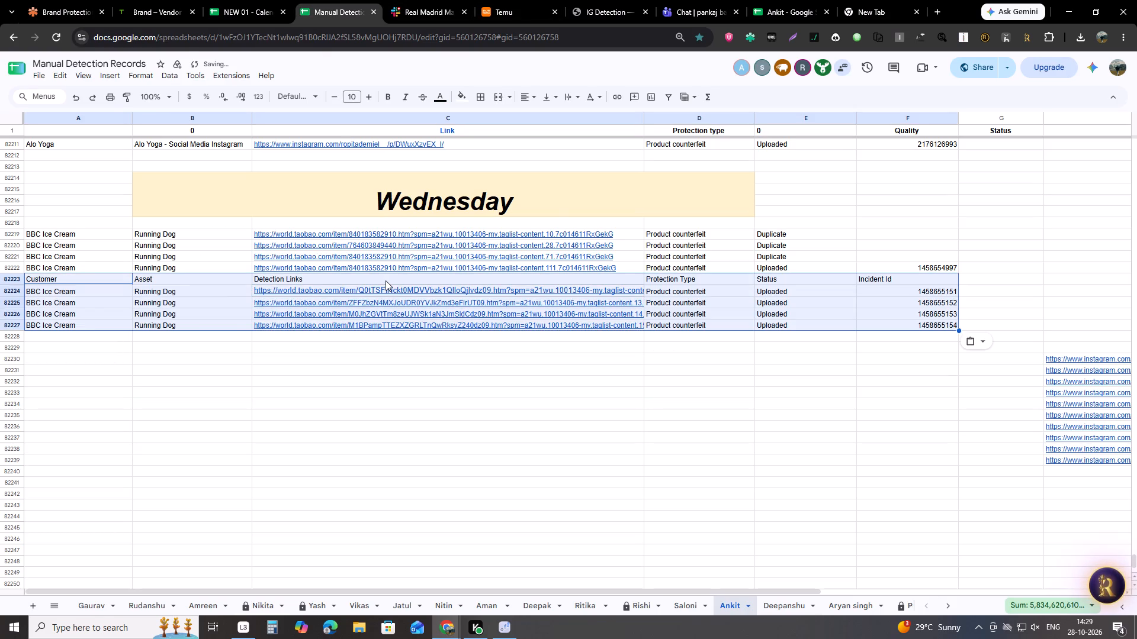
pyautogui.click(386, 280)
pyautogui.rightClick(386, 280)
pyautogui.click(439, 364)
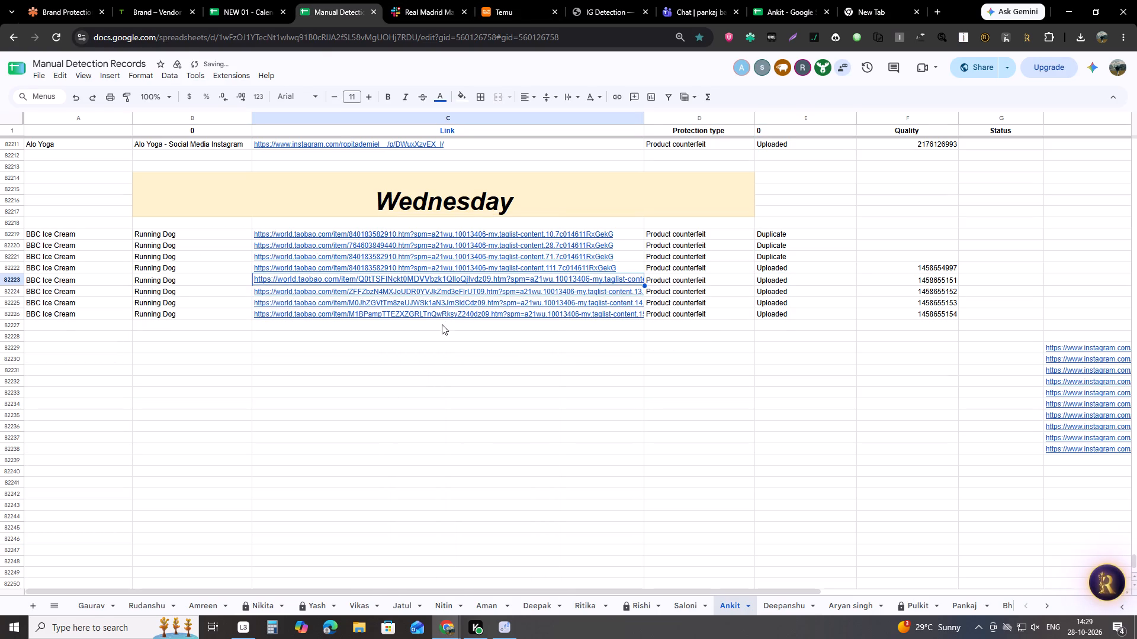
pyautogui.click(425, 328)
pyautogui.click(433, 299)
pyautogui.hotkey('ctrl', 'space')
pyautogui.click(426, 330)
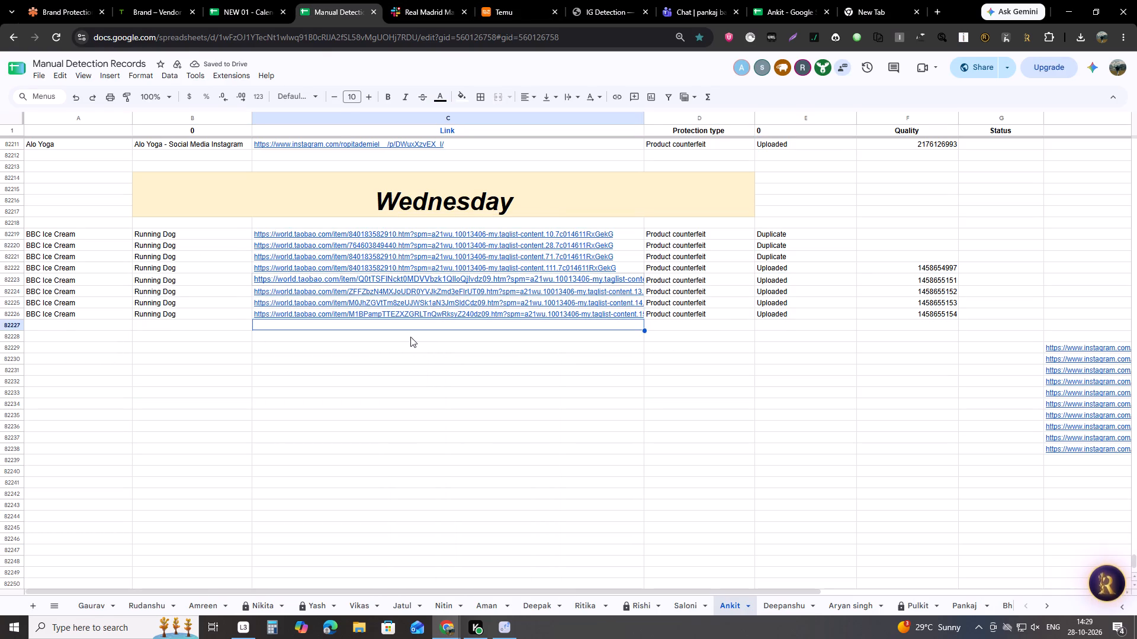
pyautogui.click(329, 340)
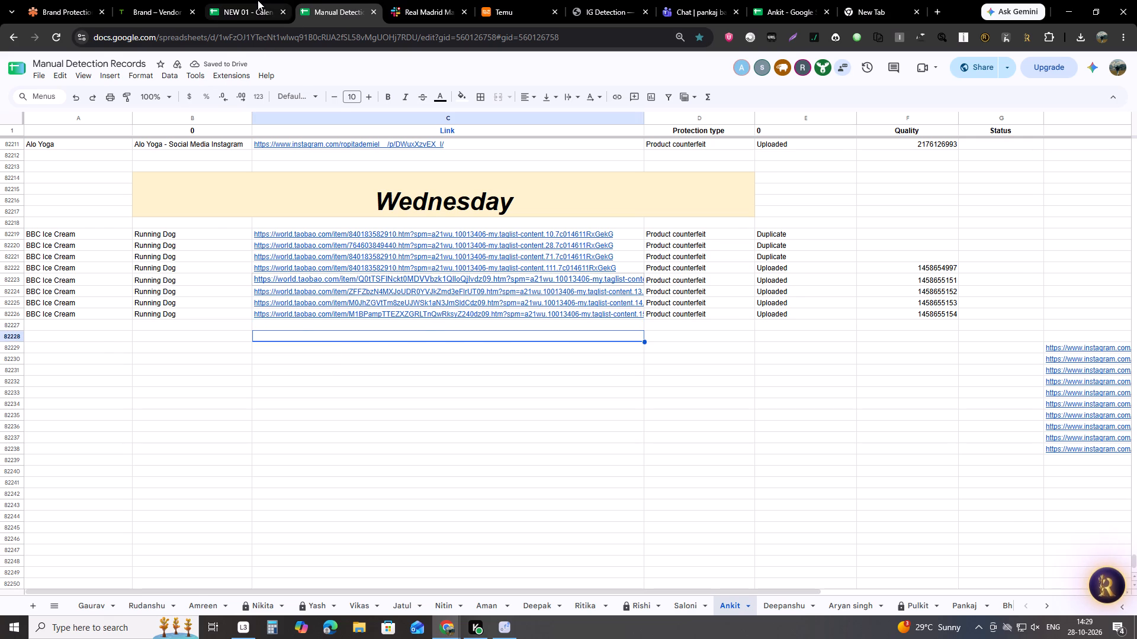
# Copy BEST PET SUPPLIES LLC from the Calendar sheet and set it as the customer for the new Red Points incident.
pyautogui.click(258, 0)
pyautogui.click(270, 310)
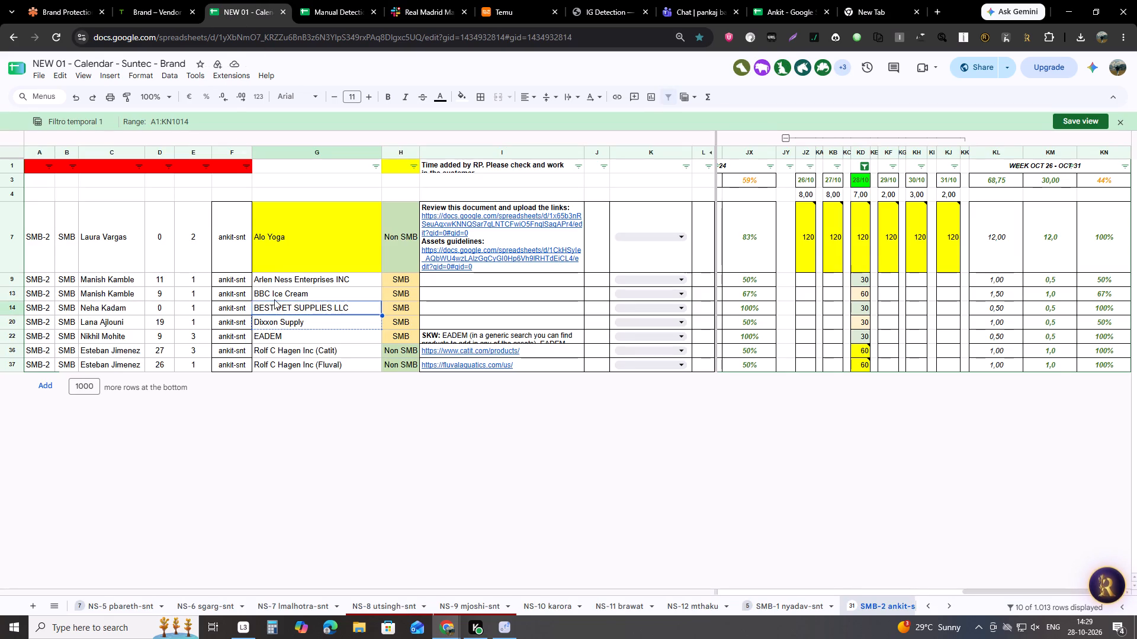
pyautogui.hotkey('ctrl', 'c')
pyautogui.click(83, 0)
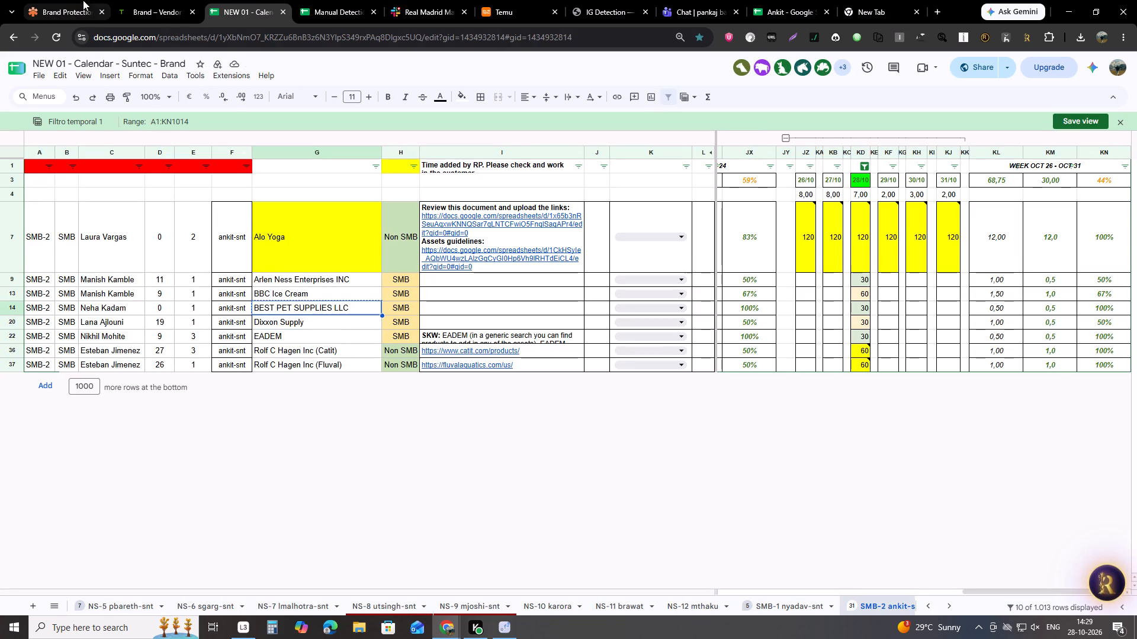
pyautogui.click(311, 79)
pyautogui.hotkey('ctrl', 'v')
pyautogui.click(314, 93)
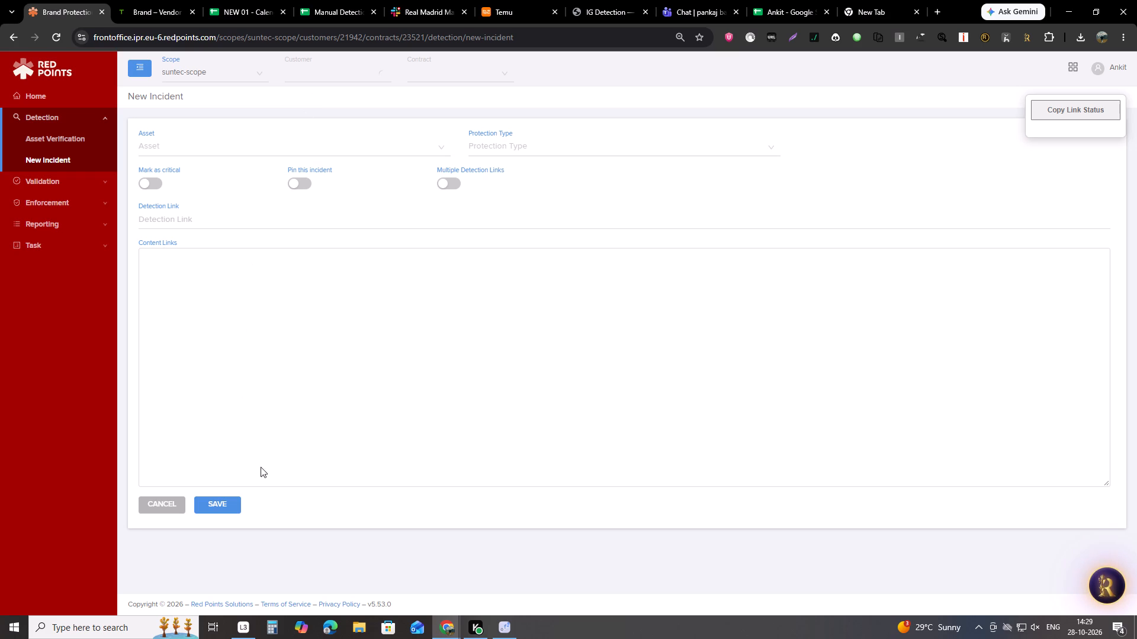
# Open the Yash sheet in Manual Detection Records.
pyautogui.click(338, 0)
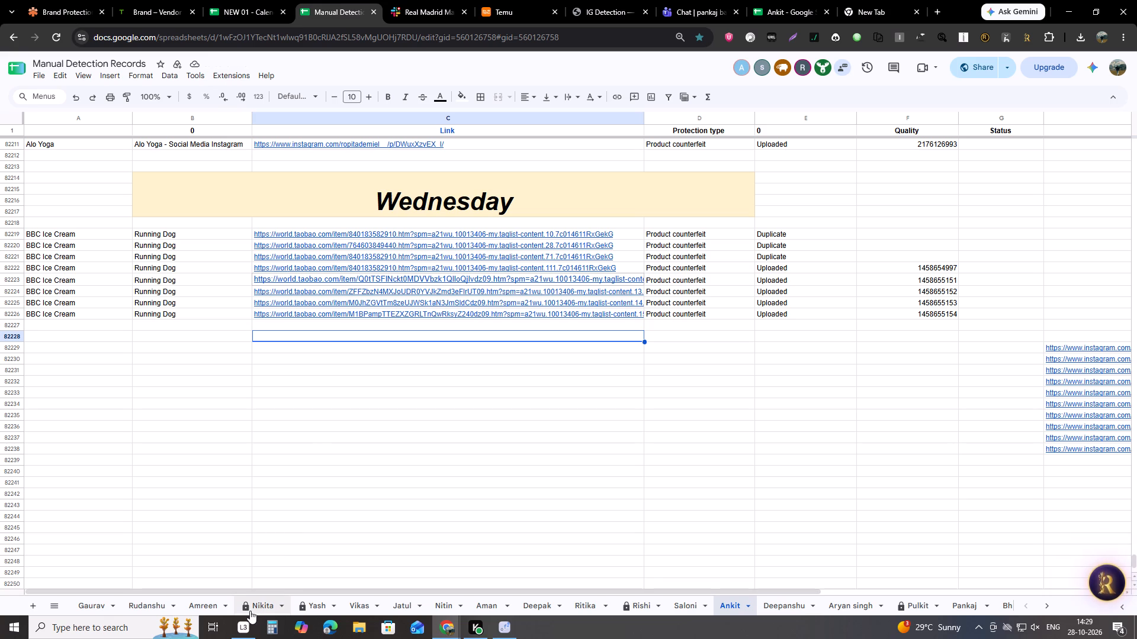
pyautogui.click(325, 614)
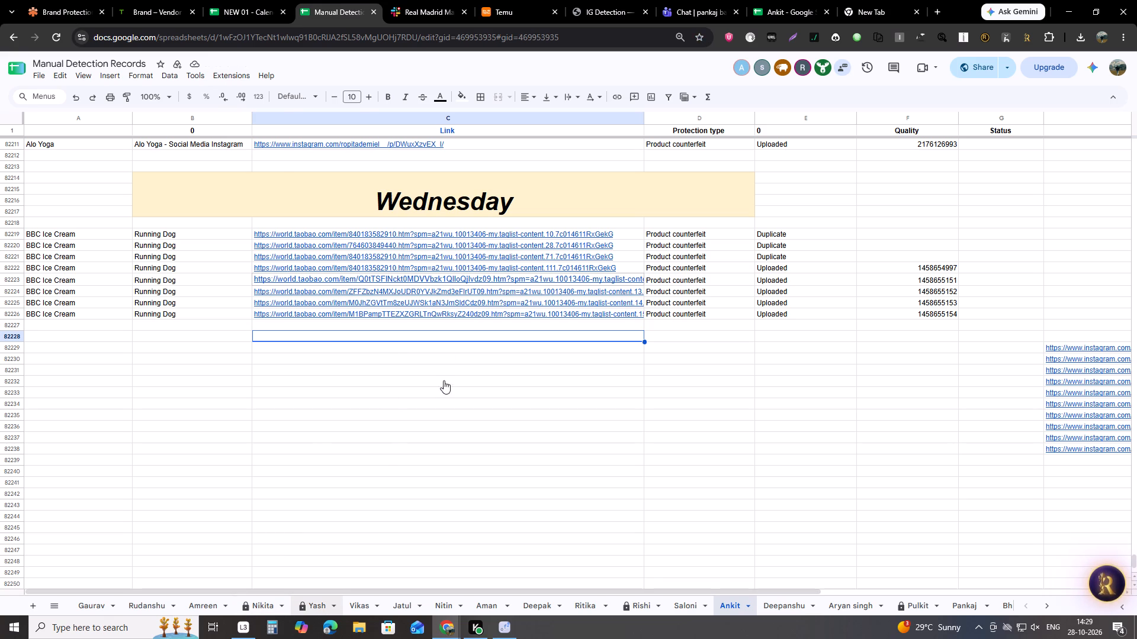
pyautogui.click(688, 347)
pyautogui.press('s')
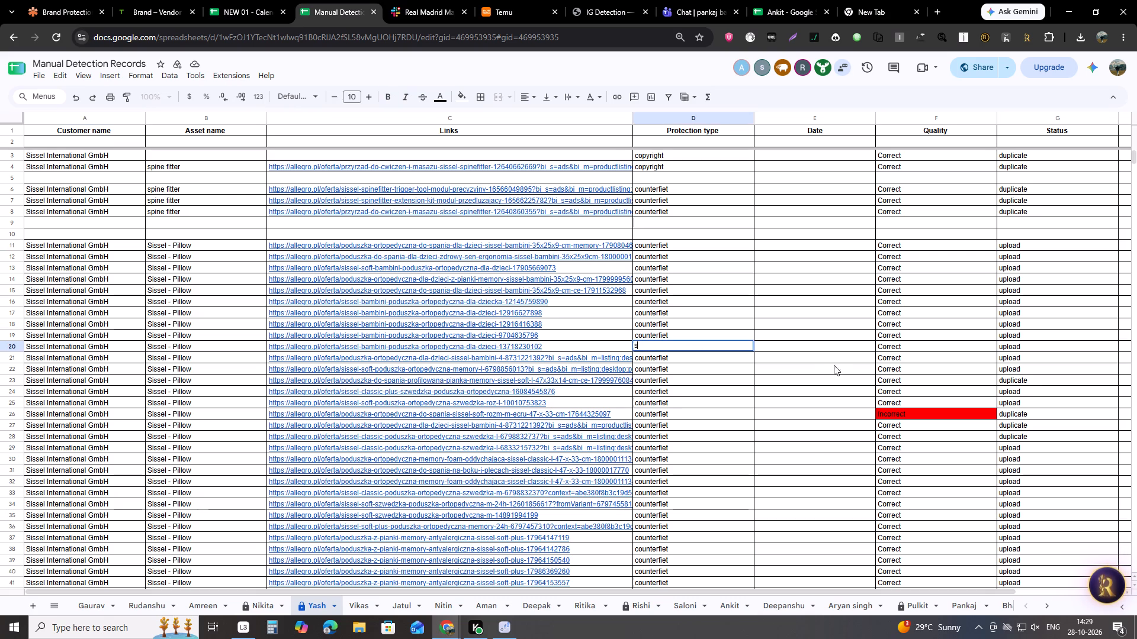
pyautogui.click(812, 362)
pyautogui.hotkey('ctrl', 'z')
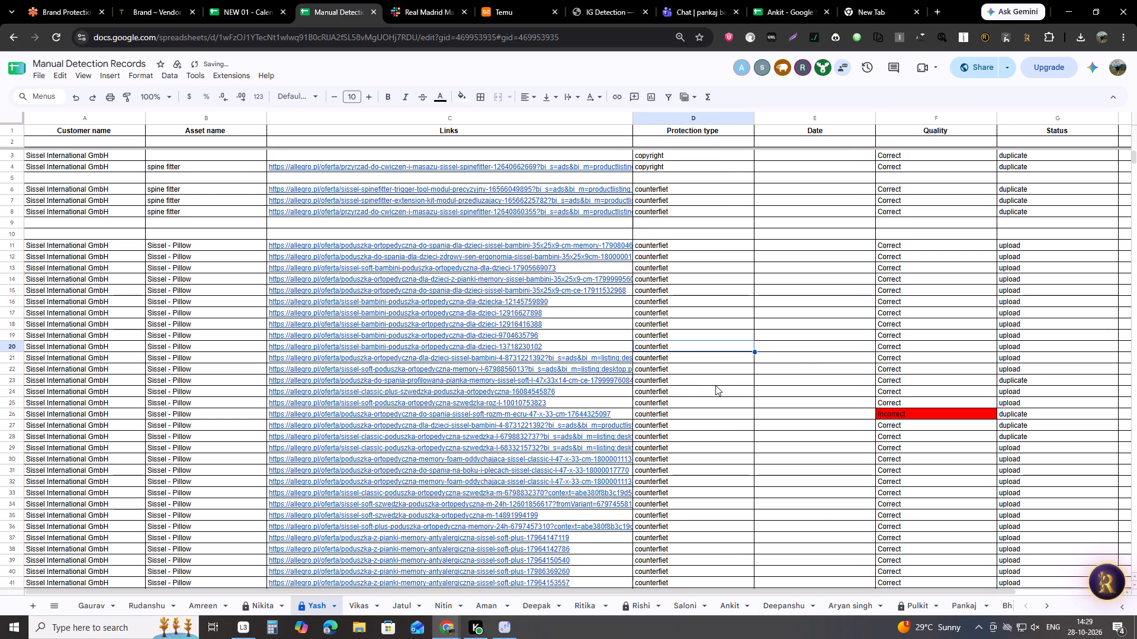
# Go down through the Yash sheet's records to reach the most recent entries, dated late October 2026.
pyautogui.hotkey('ctrl', 'Down')
pyautogui.hotkey('ctrl', 'Down')
pyautogui.hotkey('ctrl', 'Down')
pyautogui.hotkey('ctrl', 'Down')
pyautogui.hotkey('ctrl', 'Down')
pyautogui.hotkey('ctrl', 'Down')
pyautogui.hotkey('ctrl', 'Down')
pyautogui.hotkey('ctrl', 'Down')
pyautogui.hotkey('ctrl', 'Down')
pyautogui.hotkey('ctrl', 'Down')
pyautogui.hotkey('ctrl', 'Down')
pyautogui.hotkey('ctrl', 'Down')
pyautogui.hotkey('ctrl', 'Down')
pyautogui.hotkey('ctrl', 'Down')
pyautogui.hotkey('ctrl', 'Down')
pyautogui.hotkey('ctrl', 'Down')
pyautogui.hotkey('ctrl', 'Down')
pyautogui.hotkey('ctrl', 'Down')
pyautogui.hotkey('ctrl', 'Down')
pyautogui.hotkey('ctrl', 'Down')
pyautogui.hotkey('ctrl', 'Down')
pyautogui.hotkey('ctrl', 'Down')
pyautogui.hotkey('ctrl', 'Down')
pyautogui.hotkey('ctrl', 'Down')
pyautogui.hotkey('ctrl', 'Down')
pyautogui.hotkey('ctrl', 'Down')
pyautogui.hotkey('ctrl', 'Down')
pyautogui.hotkey('ctrl', 'Down')
pyautogui.hotkey('ctrl', 'Down')
pyautogui.hotkey('ctrl', 'Down')
pyautogui.hotkey('ctrl', 'Down')
pyautogui.hotkey('ctrl', 'Down')
pyautogui.hotkey('ctrl', 'Down')
pyautogui.hotkey('ctrl', 'Down')
pyautogui.hotkey('ctrl', 'Down')
pyautogui.hotkey('ctrl', 'Down')
pyautogui.hotkey('ctrl', 'Down')
pyautogui.hotkey('ctrl', 'Down')
pyautogui.hotkey('ctrl', 'Down')
pyautogui.hotkey('ctrl', 'Down')
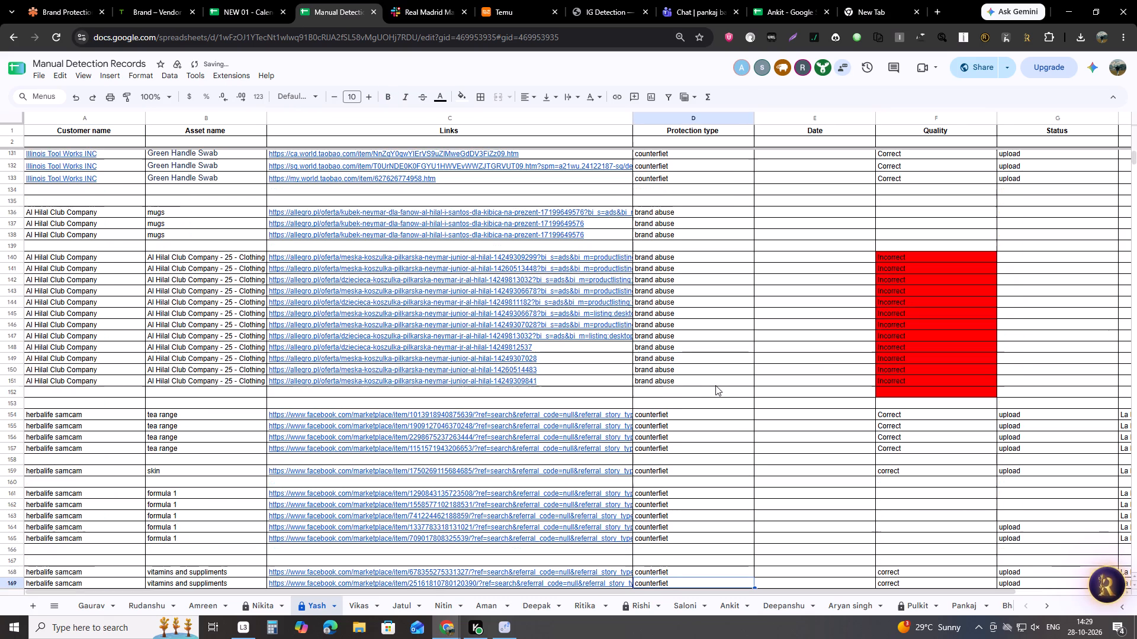
pyautogui.press('Right')
pyautogui.press('Right')
pyautogui.hotkey('ctrl', 'Down')
pyautogui.hotkey('ctrl', 'Down')
pyautogui.hotkey('ctrl', 'Down')
pyautogui.hotkey('ctrl', 'Down')
pyautogui.hotkey('ctrl', 'Down')
pyautogui.hotkey('ctrl', 'Down')
pyautogui.hotkey('ctrl', 'Down')
pyautogui.hotkey('ctrl', 'Down')
pyautogui.hotkey('ctrl', 'Down')
pyautogui.hotkey('ctrl', 'Down')
pyautogui.hotkey('ctrl', 'Down')
pyautogui.hotkey('ctrl', 'Down')
pyautogui.hotkey('ctrl', 'Down')
pyautogui.hotkey('ctrl', 'Down')
pyautogui.hotkey('ctrl', 'Down')
pyautogui.hotkey('ctrl', 'Down')
pyautogui.hotkey('ctrl', 'Down')
pyautogui.hotkey('ctrl', 'Down')
pyautogui.hotkey('ctrl', 'Down')
pyautogui.hotkey('ctrl', 'Down')
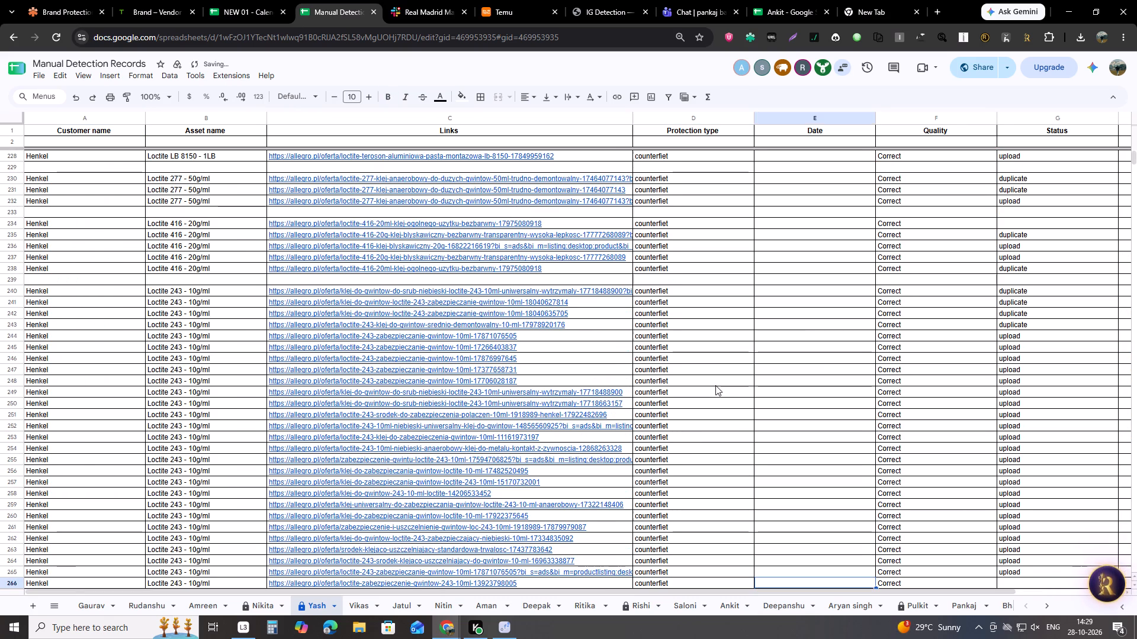
pyautogui.press('Right')
pyautogui.press('Right')
pyautogui.hotkey('ctrl', 'Down')
pyautogui.hotkey('ctrl', 'Down')
pyautogui.hotkey('ctrl', 'Down')
pyautogui.hotkey('ctrl', 'Down')
pyautogui.hotkey('ctrl', 'Down')
pyautogui.hotkey('ctrl', 'Down')
pyautogui.hotkey('ctrl', 'Down')
pyautogui.hotkey('ctrl', 'Down')
pyautogui.hotkey('ctrl', 'Down')
pyautogui.hotkey('ctrl', 'Down')
pyautogui.hotkey('ctrl', 'Down')
pyautogui.hotkey('ctrl', 'Down')
pyautogui.hotkey('ctrl', 'Down')
pyautogui.hotkey('ctrl', 'Down')
pyautogui.hotkey('ctrl', 'Down')
pyautogui.hotkey('ctrl', 'Down')
pyautogui.hotkey('ctrl', 'Down')
pyautogui.hotkey('ctrl', 'Down')
pyautogui.hotkey('ctrl', 'Down')
pyautogui.hotkey('ctrl', 'Down')
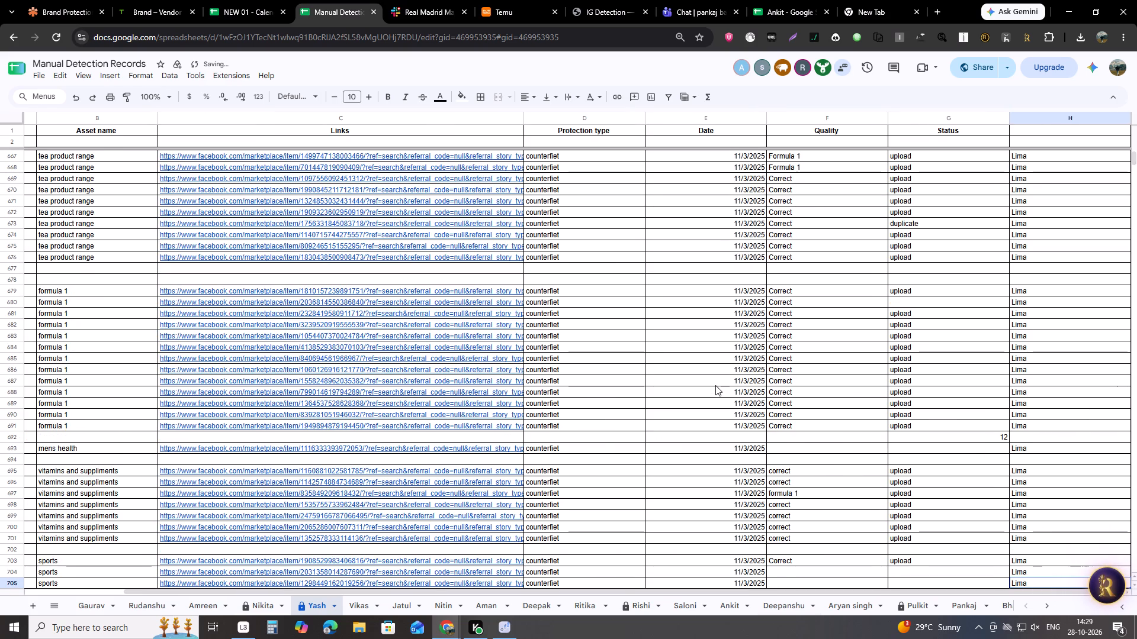
pyautogui.hotkey('ctrl', 'Down')
pyautogui.hotkey('ctrl', 'Down')
pyautogui.hotkey('ctrl', 'Down')
pyautogui.hotkey('ctrl', 'Down')
pyautogui.hotkey('ctrl', 'Down')
pyautogui.hotkey('ctrl', 'Down')
pyautogui.hotkey('ctrl', 'Down')
pyautogui.hotkey('ctrl', 'Down')
pyautogui.hotkey('ctrl', 'Down')
pyautogui.hotkey('ctrl', 'Down')
pyautogui.hotkey('ctrl', 'Down')
pyautogui.hotkey('ctrl', 'Down')
pyautogui.hotkey('ctrl', 'Down')
pyautogui.hotkey('ctrl', 'Down')
pyautogui.hotkey('ctrl', 'Down')
pyautogui.hotkey('ctrl', 'Down')
pyautogui.hotkey('ctrl', 'Down')
pyautogui.hotkey('ctrl', 'Down')
pyautogui.hotkey('ctrl', 'Down')
pyautogui.press('Left')
pyautogui.hotkey('ctrl', 'Right')
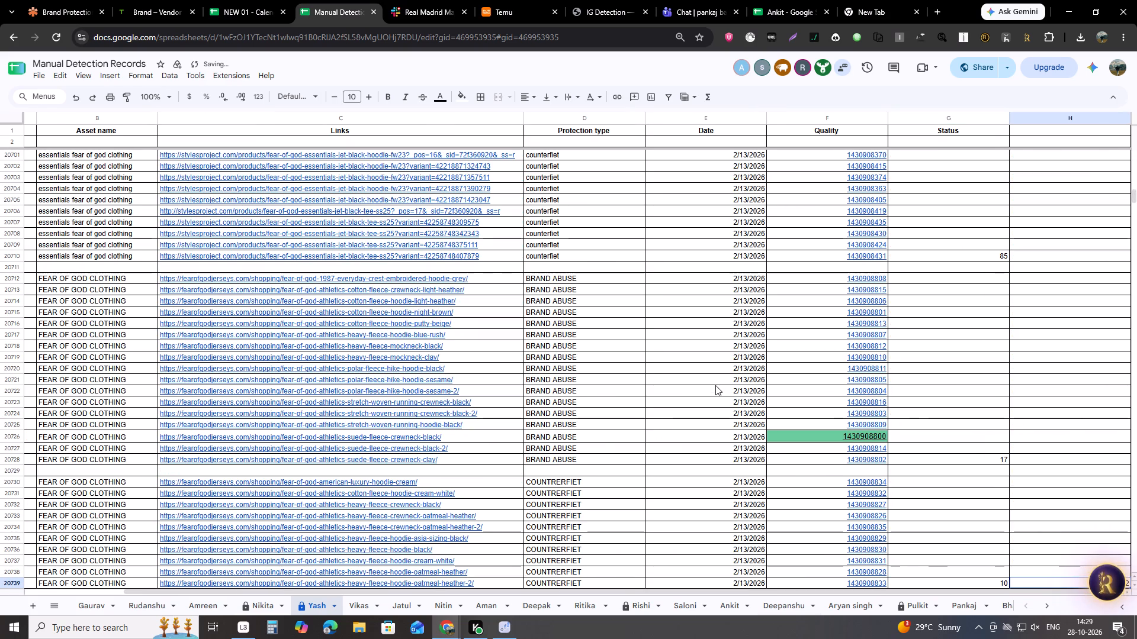
pyautogui.hotkey('ctrl', 'Down')
pyautogui.hotkey('ctrl', 'Down')
pyautogui.hotkey('ctrl', 'Down')
pyautogui.hotkey('ctrl', 'Down')
pyautogui.hotkey('ctrl', 'Down')
pyautogui.hotkey('ctrl', 'Down')
pyautogui.hotkey('ctrl', 'Down')
pyautogui.hotkey('ctrl', 'Down')
pyautogui.hotkey('ctrl', 'Down')
pyautogui.hotkey('ctrl', 'Down')
pyautogui.hotkey('ctrl', 'Down')
pyautogui.hotkey('ctrl', 'Down')
pyautogui.hotkey('ctrl', 'Down')
pyautogui.hotkey('ctrl', 'Down')
pyautogui.hotkey('ctrl', 'Down')
pyautogui.press('Up')
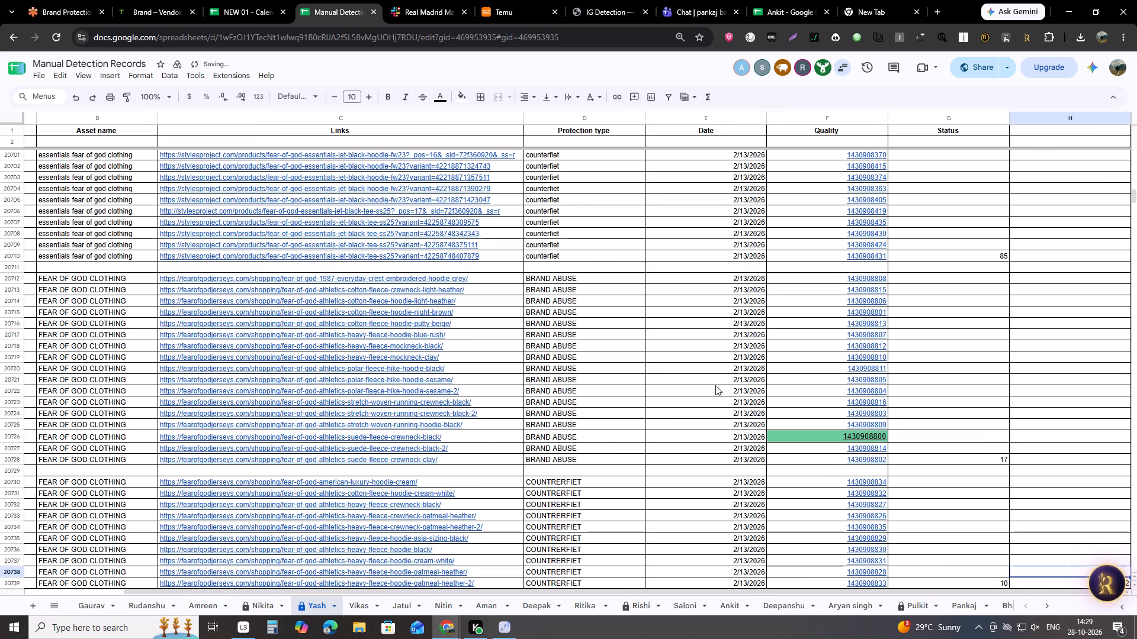
pyautogui.hotkey('ctrl', 'Down')
pyautogui.hotkey('ctrl', 'Down')
pyautogui.hotkey('ctrl', 'Down')
pyautogui.hotkey('ctrl', 'Down')
pyautogui.hotkey('ctrl', 'Down')
pyautogui.hotkey('ctrl', 'Down')
pyautogui.hotkey('ctrl', 'Down')
pyautogui.hotkey('ctrl', 'Down')
pyautogui.hotkey('ctrl', 'Down')
pyautogui.hotkey('ctrl', 'Down')
pyautogui.hotkey('ctrl', 'Down')
pyautogui.hotkey('ctrl', 'Down')
pyautogui.hotkey('ctrl', 'Down')
pyautogui.hotkey('ctrl', 'Down')
pyautogui.hotkey('ctrl', 'Down')
pyautogui.hotkey('ctrl', 'Down')
pyautogui.hotkey('ctrl', 'Down')
pyautogui.hotkey('ctrl', 'Down')
pyautogui.hotkey('ctrl', 'Down')
pyautogui.hotkey('ctrl', 'Down')
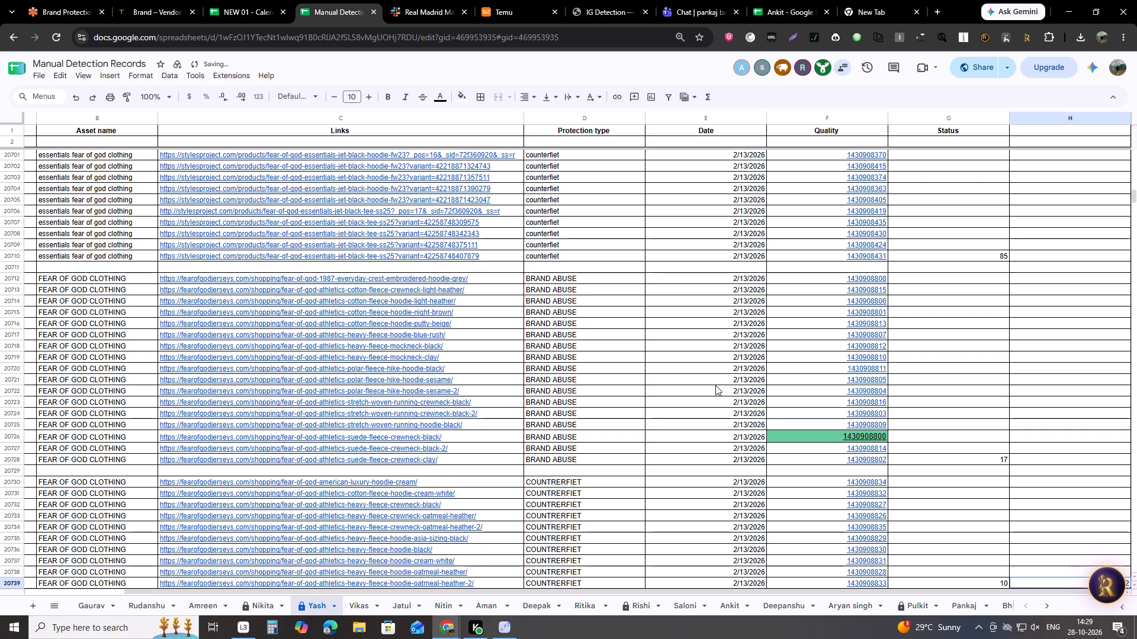
pyautogui.press('Up')
pyautogui.press('Up')
pyautogui.hotkey('ctrl', 'Down')
pyautogui.hotkey('ctrl', 'Down')
pyautogui.hotkey('ctrl', 'Down')
pyautogui.hotkey('ctrl', 'Down')
pyautogui.hotkey('ctrl', 'Down')
pyautogui.hotkey('ctrl', 'Down')
pyautogui.hotkey('ctrl', 'Down')
pyautogui.hotkey('ctrl', 'Down')
pyautogui.hotkey('ctrl', 'Down')
pyautogui.hotkey('ctrl', 'Down')
pyautogui.hotkey('ctrl', 'Down')
pyautogui.hotkey('ctrl', 'Down')
pyautogui.hotkey('ctrl', 'Down')
pyautogui.hotkey('ctrl', 'Down')
pyautogui.hotkey('ctrl', 'Down')
pyautogui.hotkey('ctrl', 'Down')
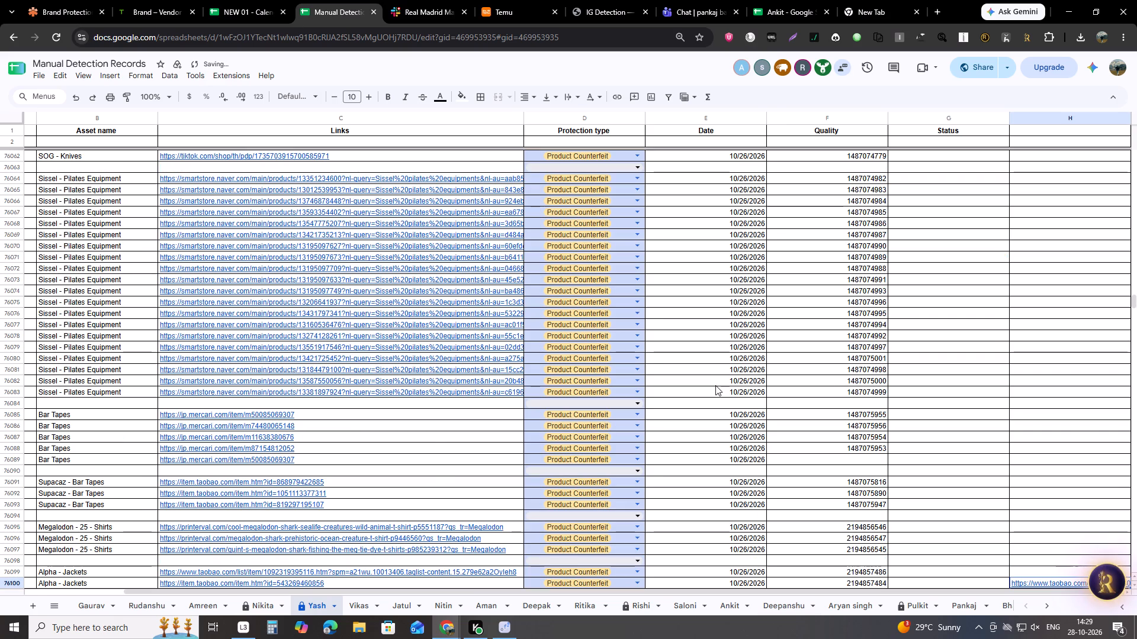
# Go down to the very bottom of the Yash sheet to look for where its records end.
pyautogui.hotkey('ctrl', 'Down')
pyautogui.hotkey('ctrl', 'Down')
pyautogui.hotkey('ctrl', 'Down')
pyautogui.hotkey('ctrl', 'Down')
pyautogui.hotkey('ctrl', 'Down')
pyautogui.hotkey('ctrl', 'Down')
pyautogui.hotkey('ctrl', 'Down')
pyautogui.hotkey('ctrl', 'Down')
pyautogui.hotkey('ctrl', 'Down')
pyautogui.press('Left')
pyautogui.hotkey('ctrl', 'Down')
pyautogui.hotkey('ctrl', 'Down')
pyautogui.hotkey('ctrl', 'Down')
pyautogui.hotkey('ctrl', 'Down')
pyautogui.hotkey('ctrl', 'Down')
pyautogui.hotkey('ctrl', 'Down')
pyautogui.hotkey('ctrl', 'Down')
pyautogui.hotkey('ctrl', 'Down')
pyautogui.hotkey('ctrl', 'Down')
pyautogui.hotkey('ctrl', 'Down')
pyautogui.hotkey('ctrl', 'Down')
pyautogui.hotkey('ctrl', 'Down')
pyautogui.hotkey('ctrl', 'Down')
pyautogui.hotkey('ctrl', 'Down')
pyautogui.hotkey('ctrl', 'Down')
pyautogui.hotkey('ctrl', 'Down')
pyautogui.hotkey('ctrl', 'Down')
pyautogui.hotkey('ctrl', 'Down')
pyautogui.hotkey('ctrl', 'Down')
pyautogui.hotkey('ctrl', 'Down')
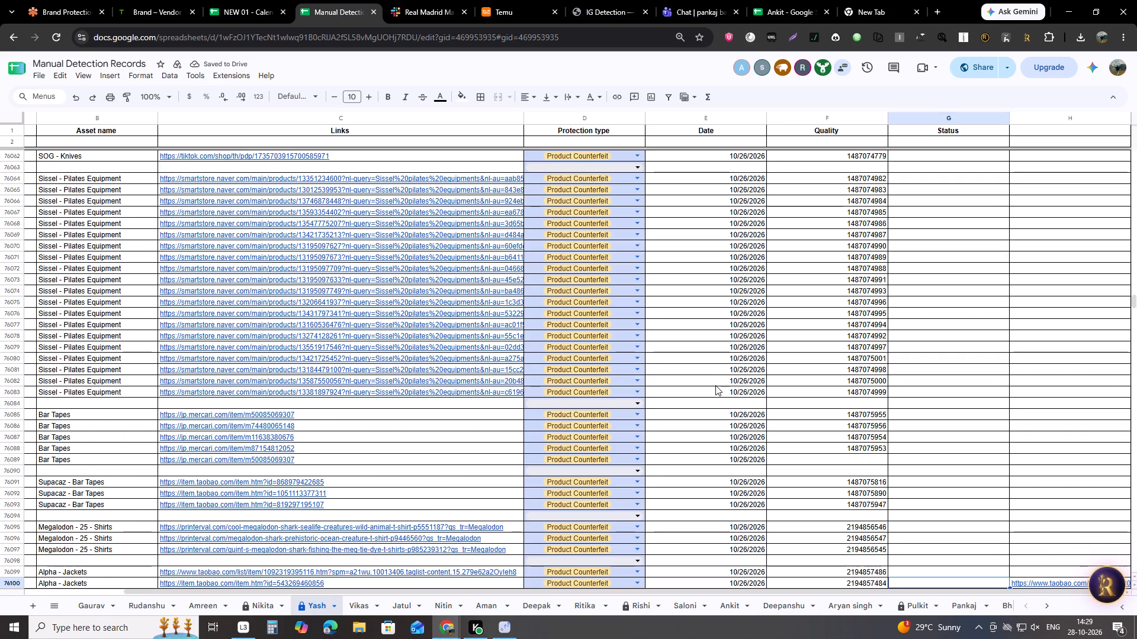
pyautogui.hotkey('ctrl', 'Left')
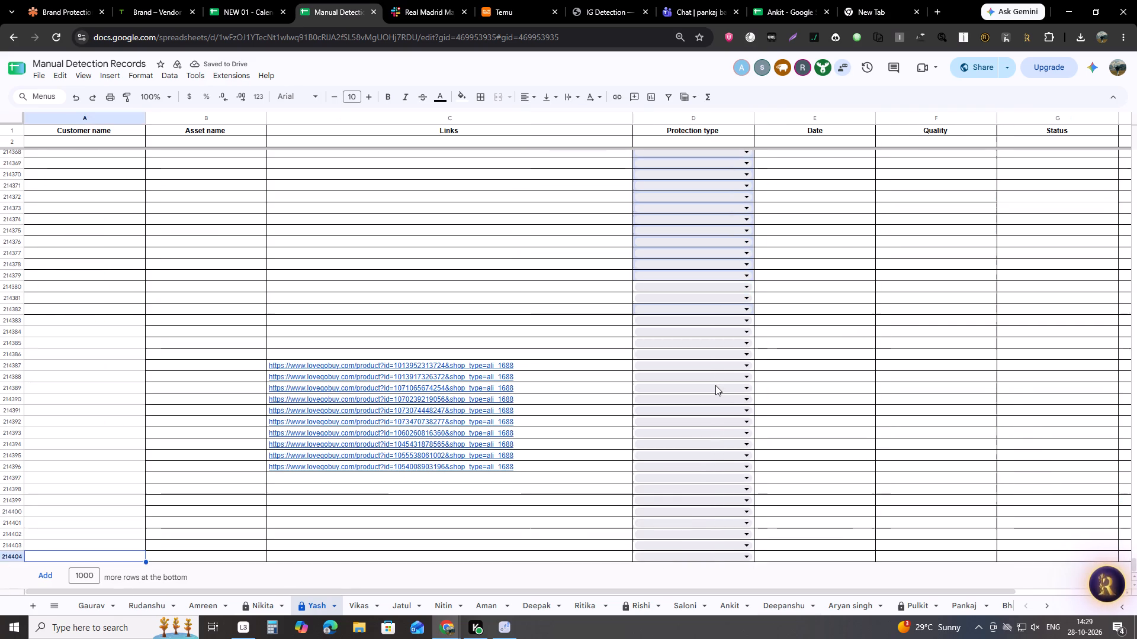
# Enter the note "nikita ke pc mein taobao chal rha hai ya ni ?" in Links cell C76720, two rows below the main list's last link.
pyautogui.press('Right')
pyautogui.press('Up')
pyautogui.press('Right')
pyautogui.hotkey('ctrl', 'Up')
pyautogui.hotkey('ctrl', 'Up')
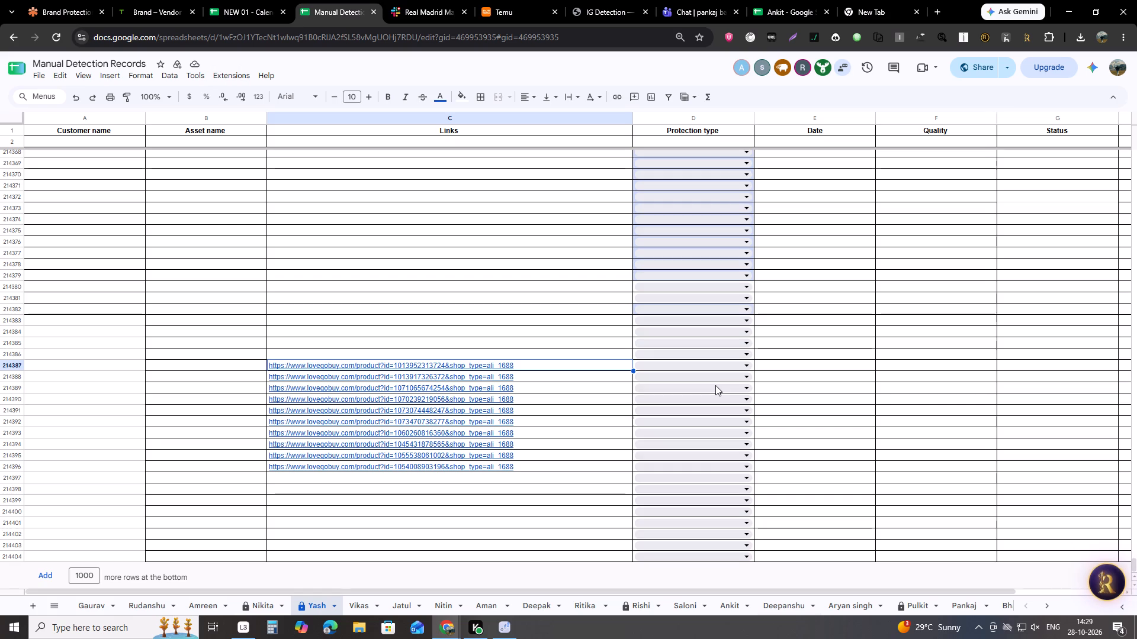
pyautogui.hotkey('ctrl', 'Up')
pyautogui.press('Down')
pyautogui.press('Down')
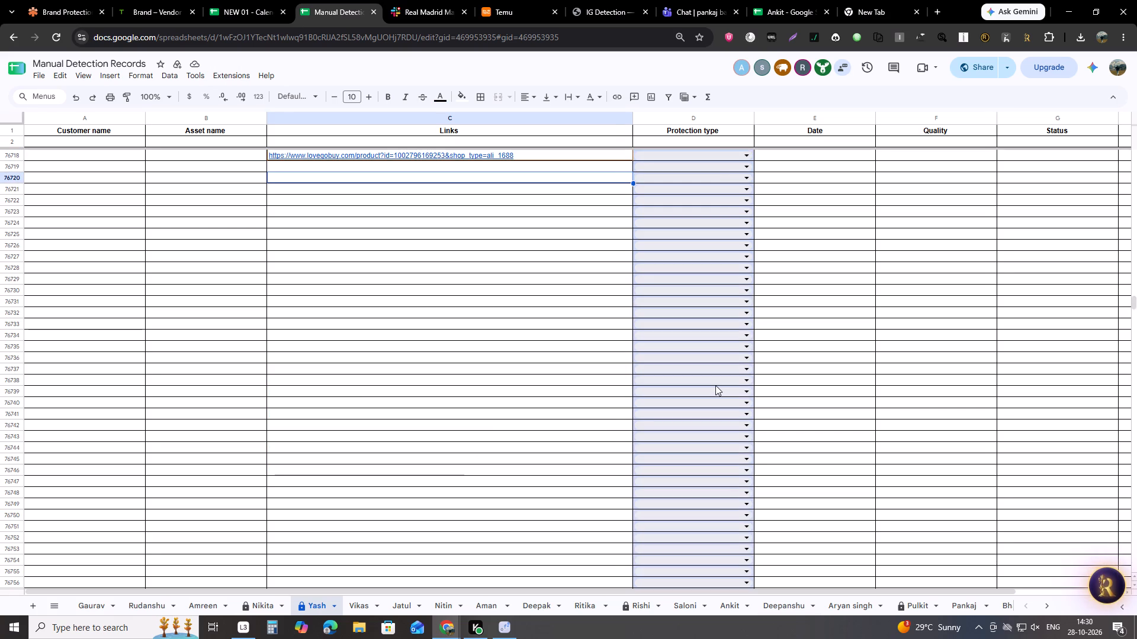
pyautogui.write('nikita ke pc mein taobao chal rha hai y a')
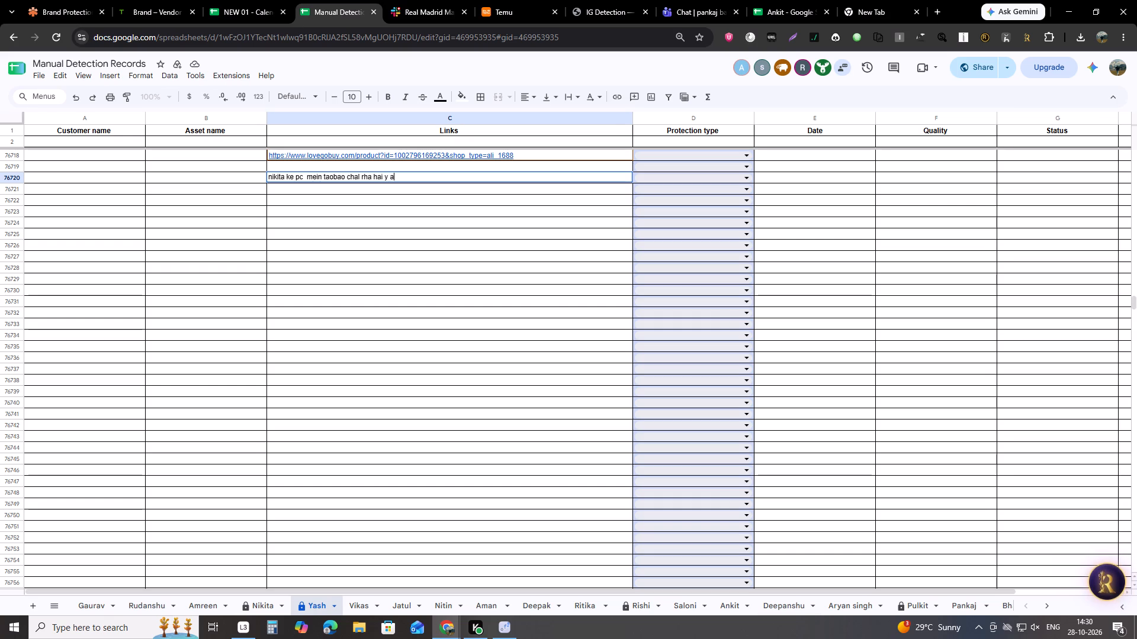
pyautogui.write('ni')
pyautogui.press('BackSpace')
pyautogui.press('BackSpace')
pyautogui.press('BackSpace')
pyautogui.press('BackSpace')
pyautogui.press('BackSpace')
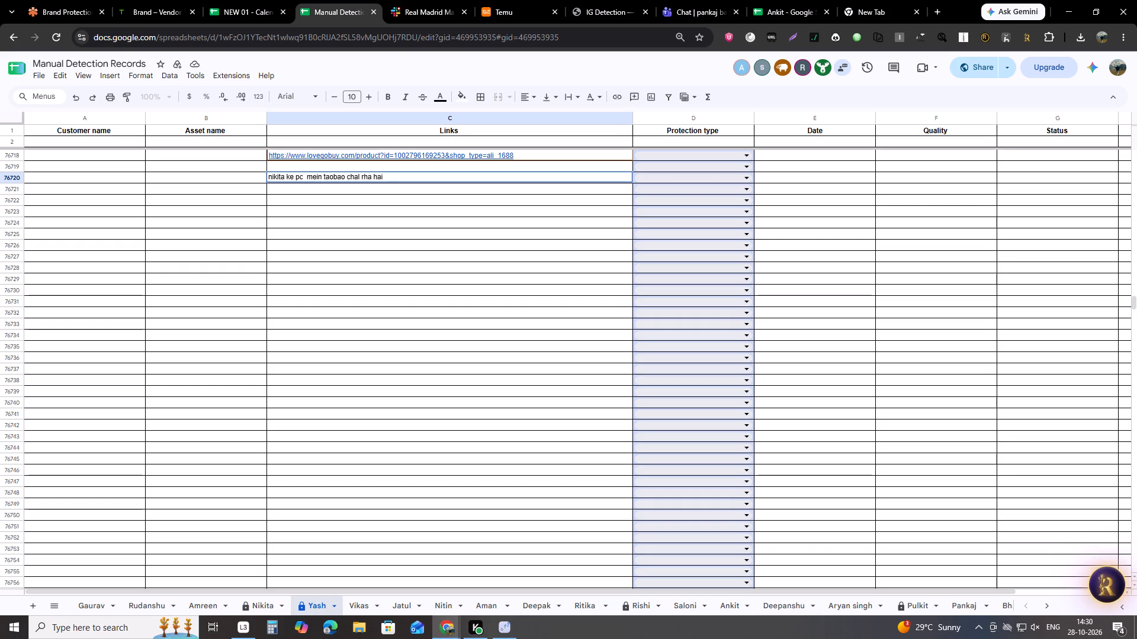
pyautogui.write('ya ni')
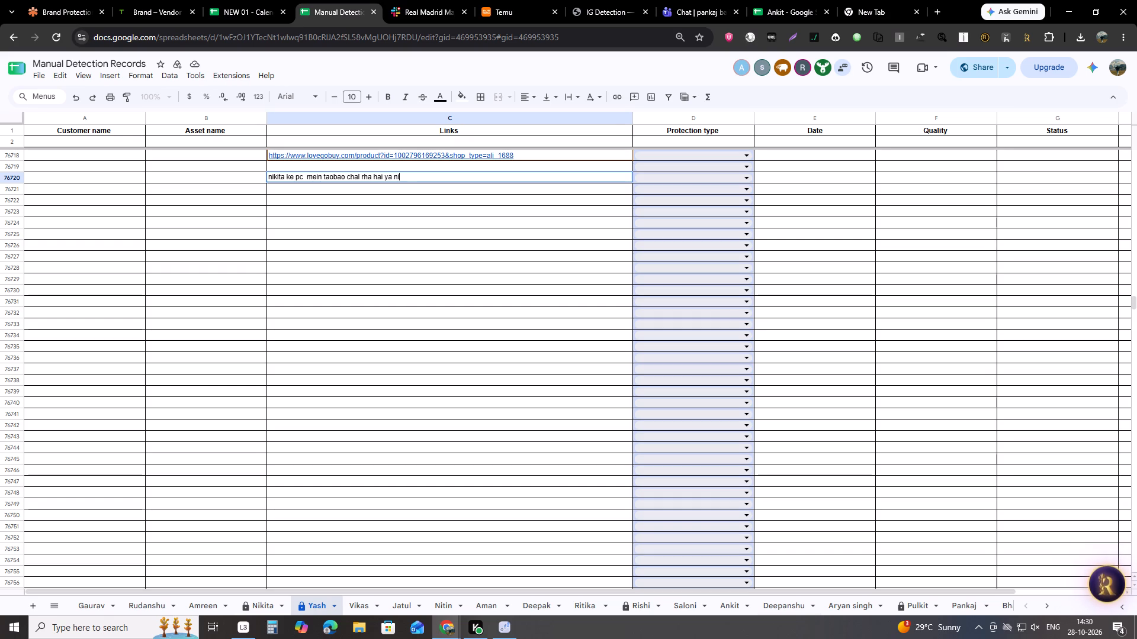
pyautogui.press('space')
pyautogui.hotkey('shift', '?')
pyautogui.press('Return')
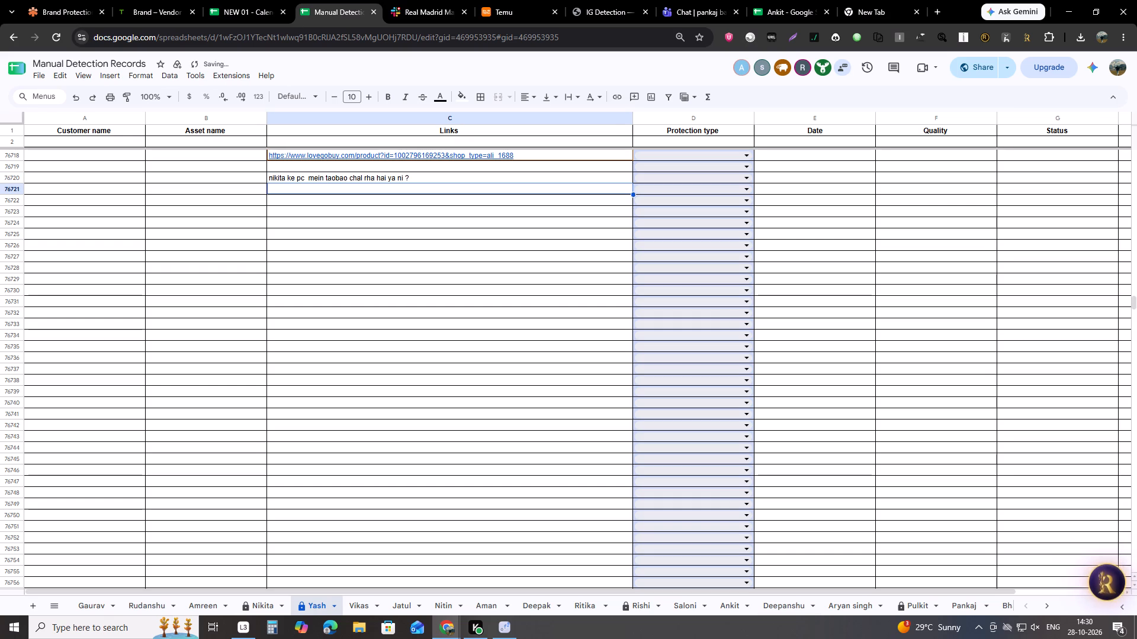